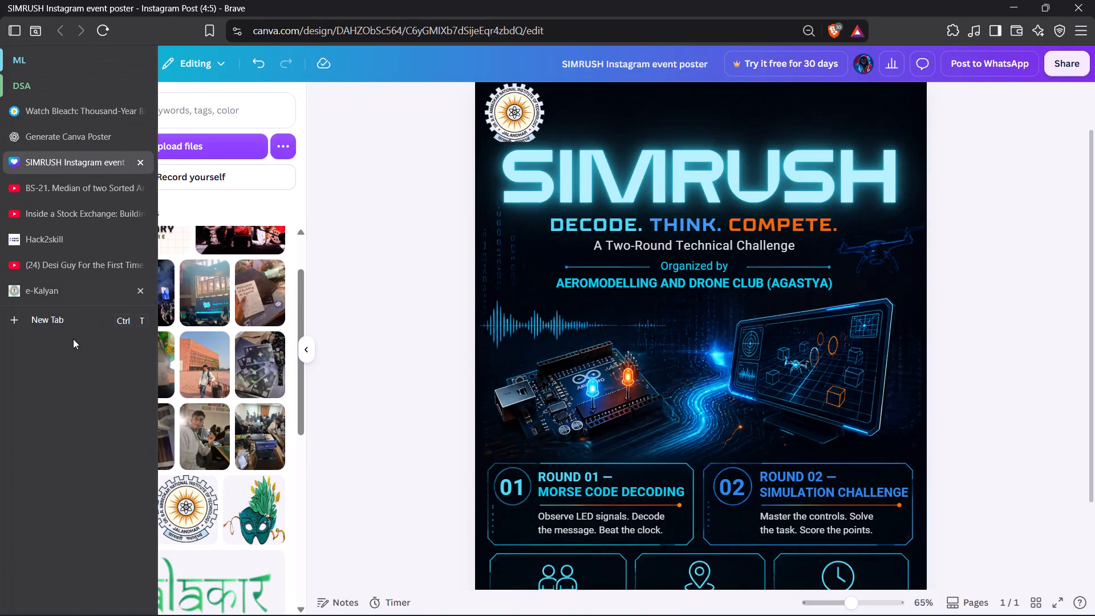
Open a new browser tab and start entering an address beginning with "wh".
click(70, 325)
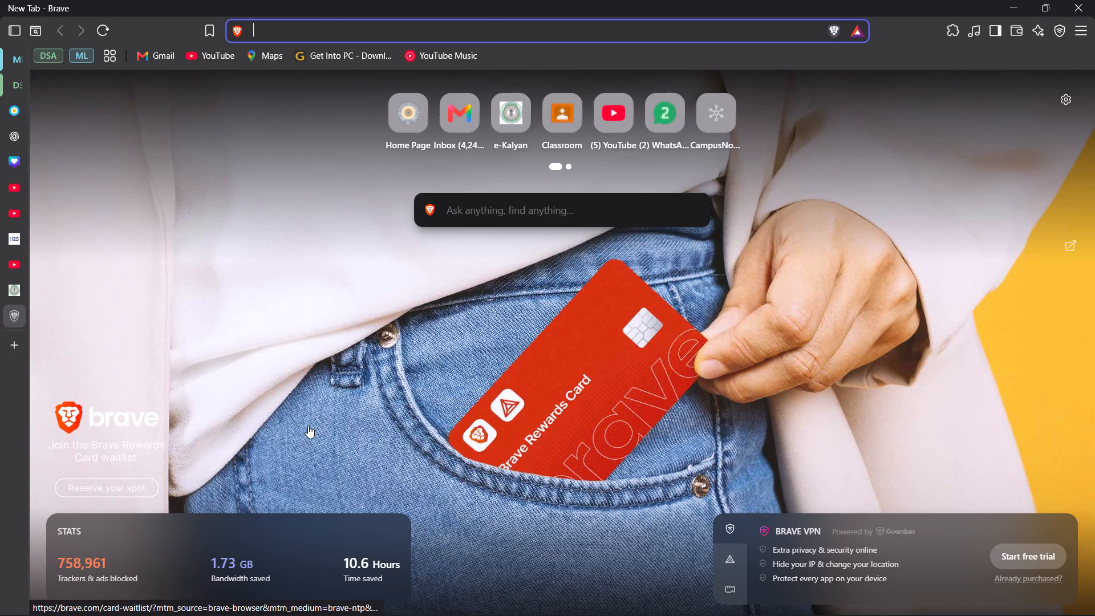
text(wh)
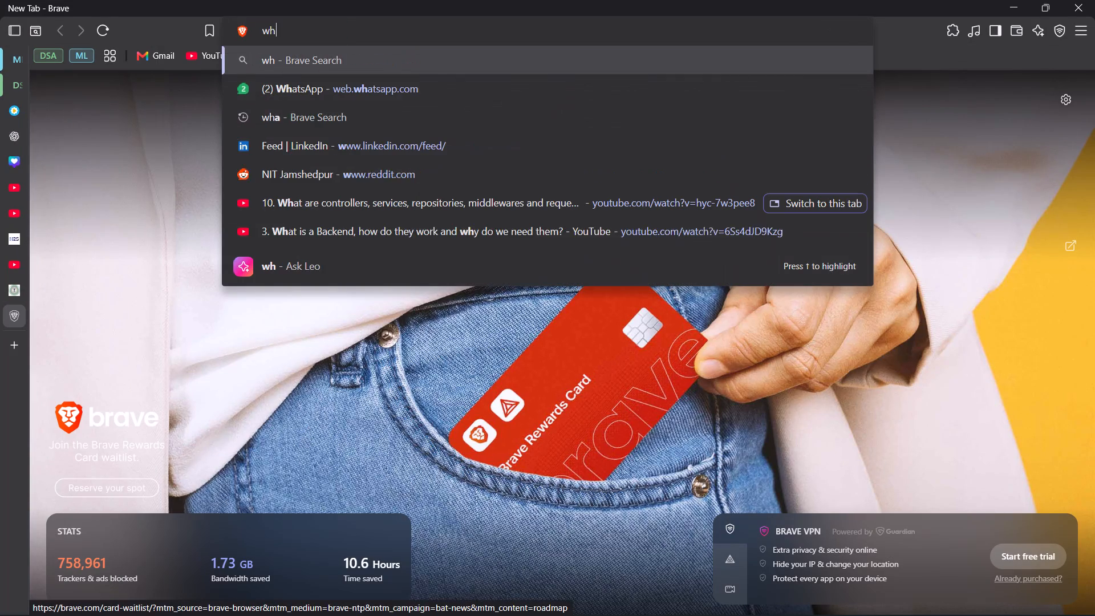
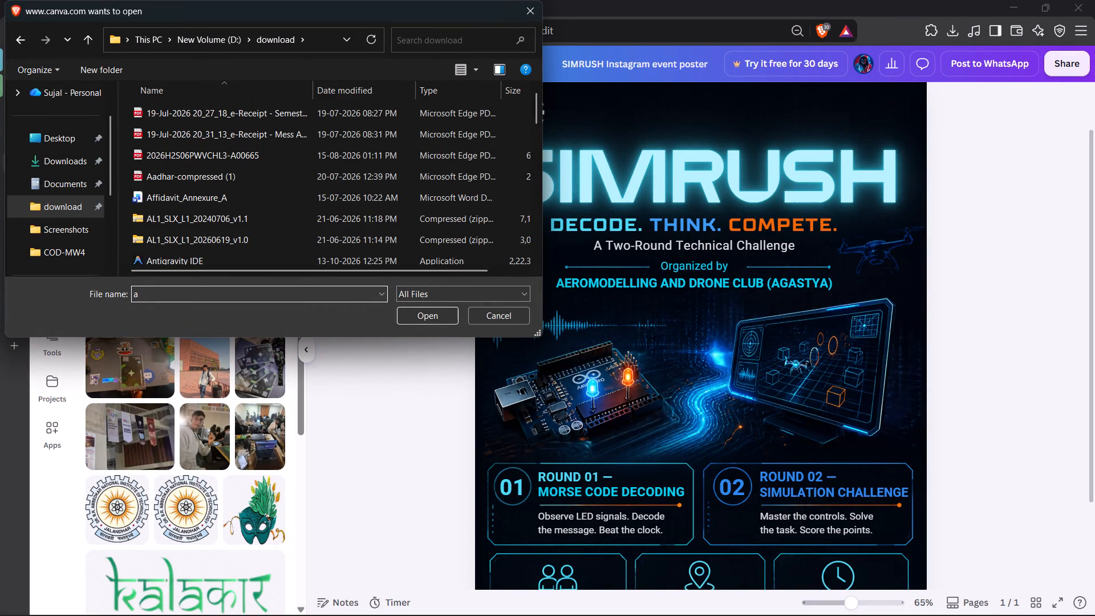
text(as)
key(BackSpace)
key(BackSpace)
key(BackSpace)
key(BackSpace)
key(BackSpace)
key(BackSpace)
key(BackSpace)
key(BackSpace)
Browse the download folder for the file to upload to the SIMRUSH poster design.
scroll(267, 139, down, 5)
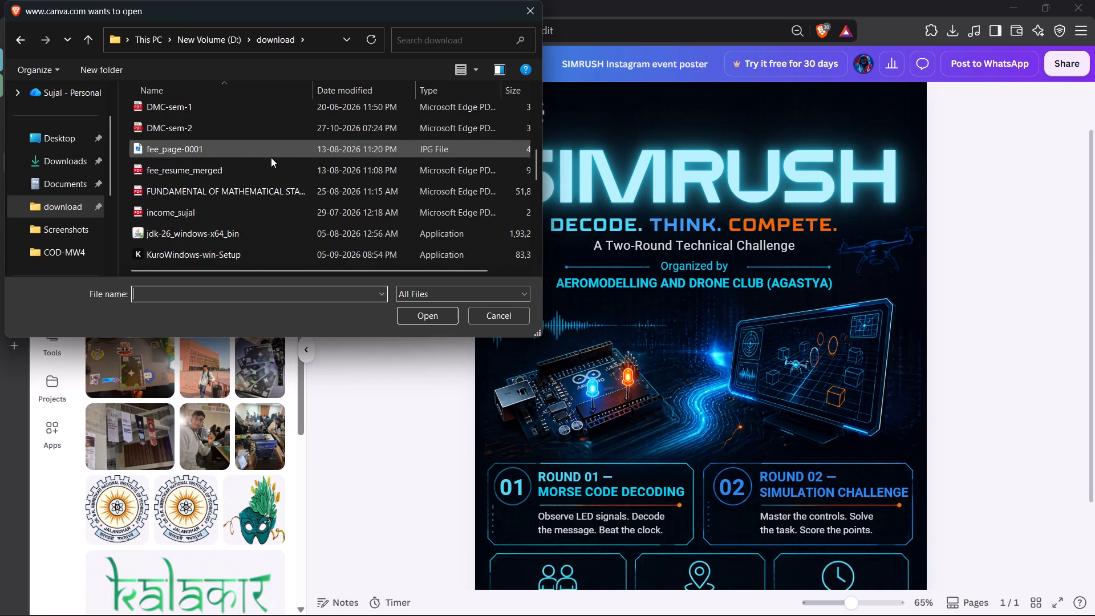
Look through the download folder on drive D: for the club logo image to upload.
scroll(274, 168, down, 14)
scroll(269, 173, up, 1)
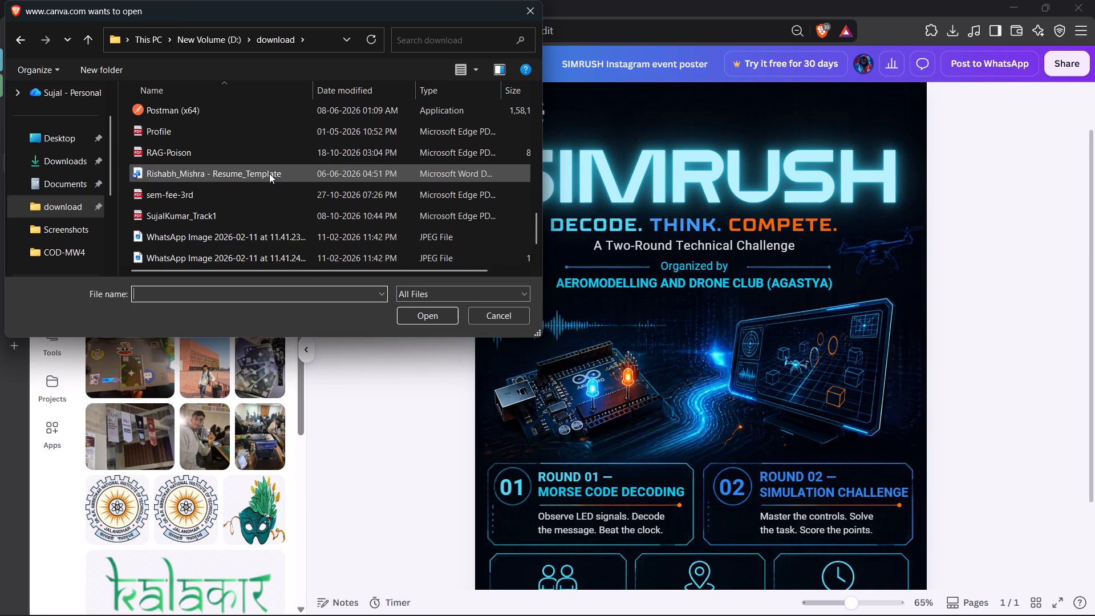
scroll(269, 173, up, 4)
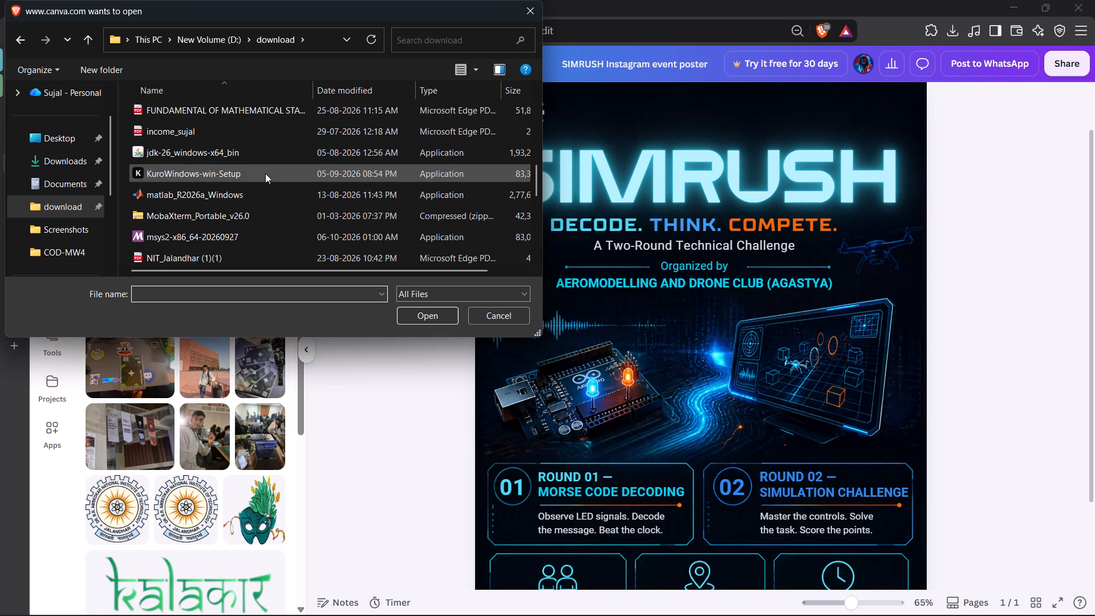
scroll(265, 173, up, 1)
scroll(202, 134, up, 3)
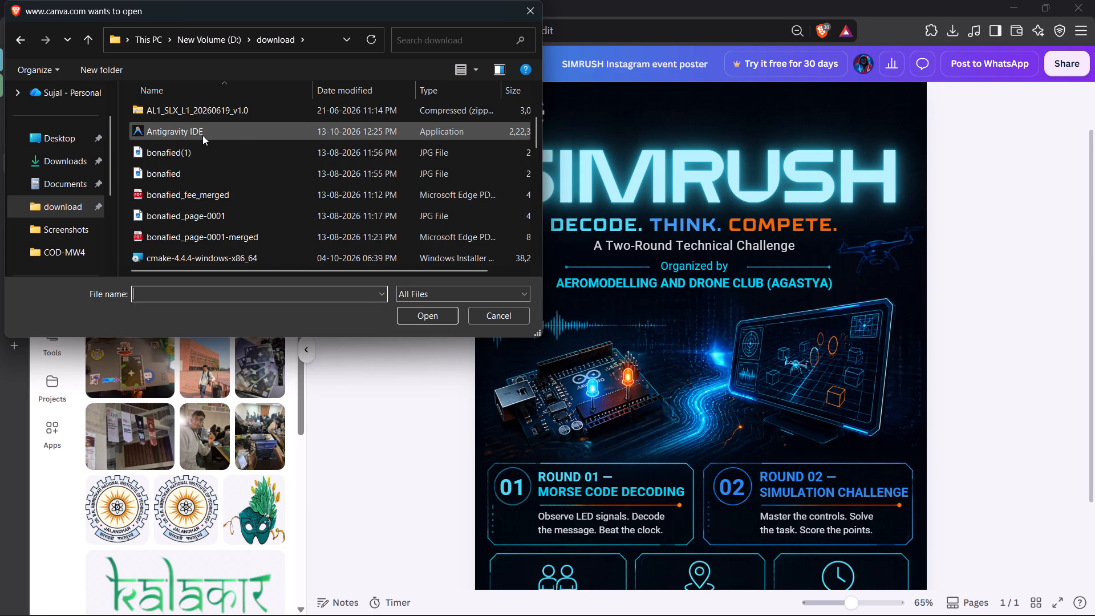
scroll(202, 135, up, 5)
scroll(203, 144, down, 1)
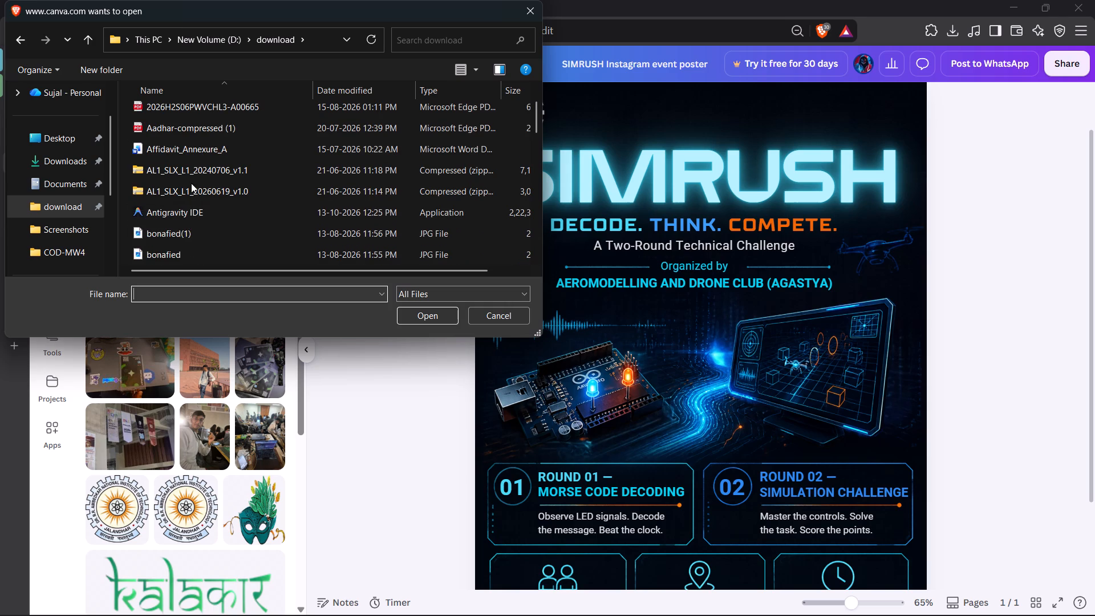
scroll(204, 202, up, 2)
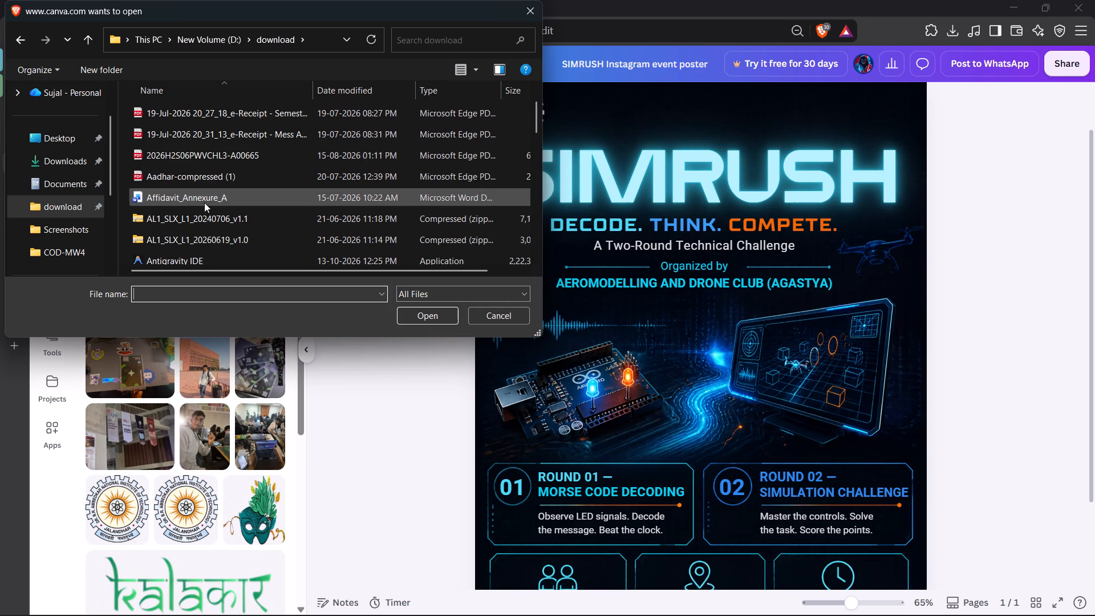
scroll(204, 202, down, 2)
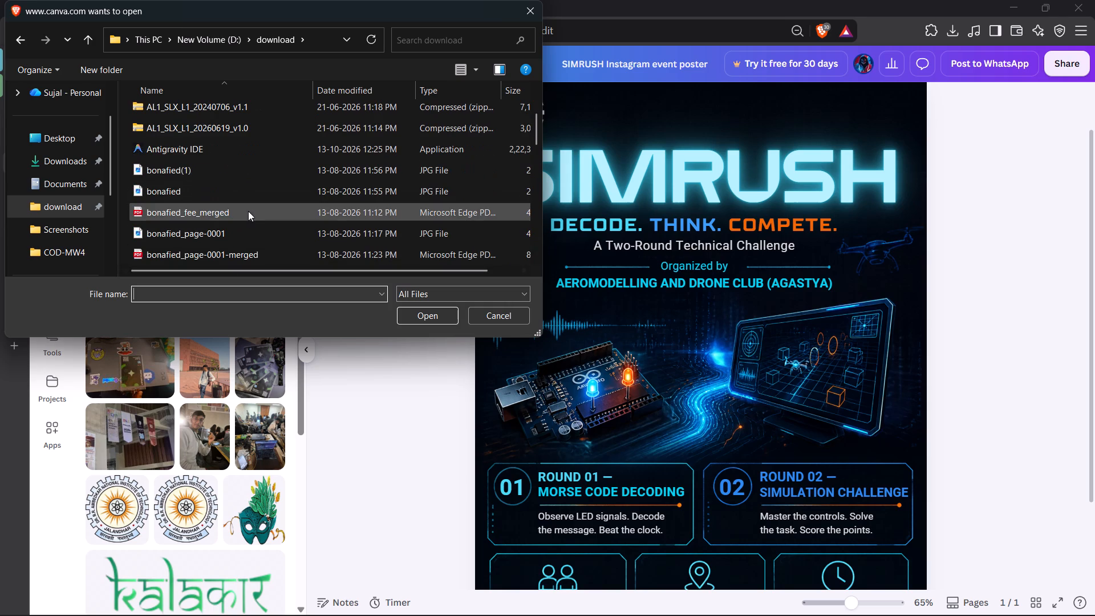
scroll(229, 236, down, 1)
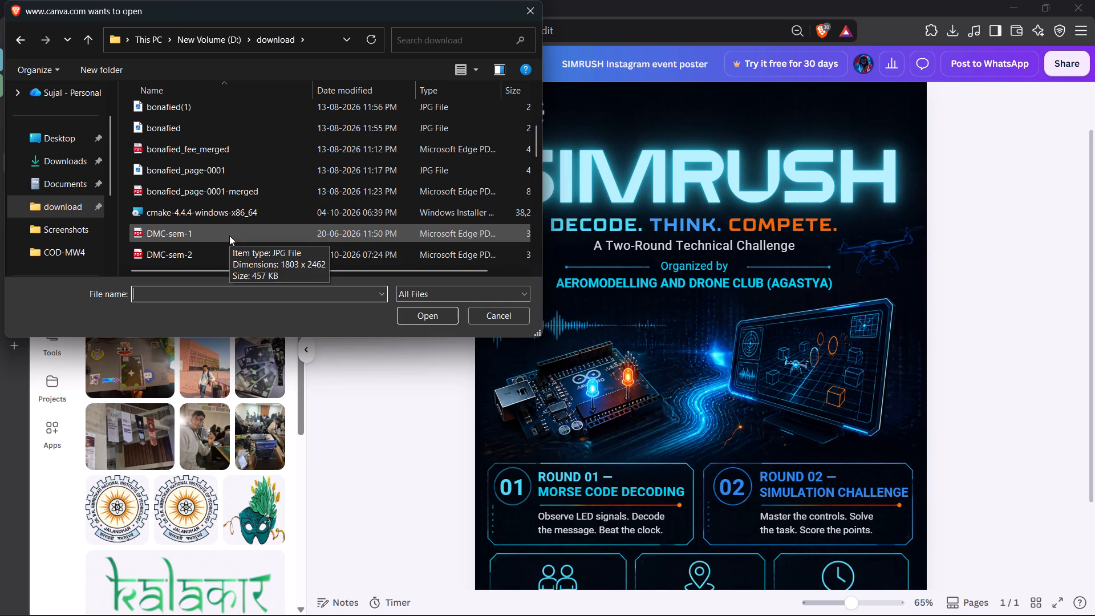
Upload the agastya JPEG image from the Downloads folder to the design's uploaded images.
click(76, 164)
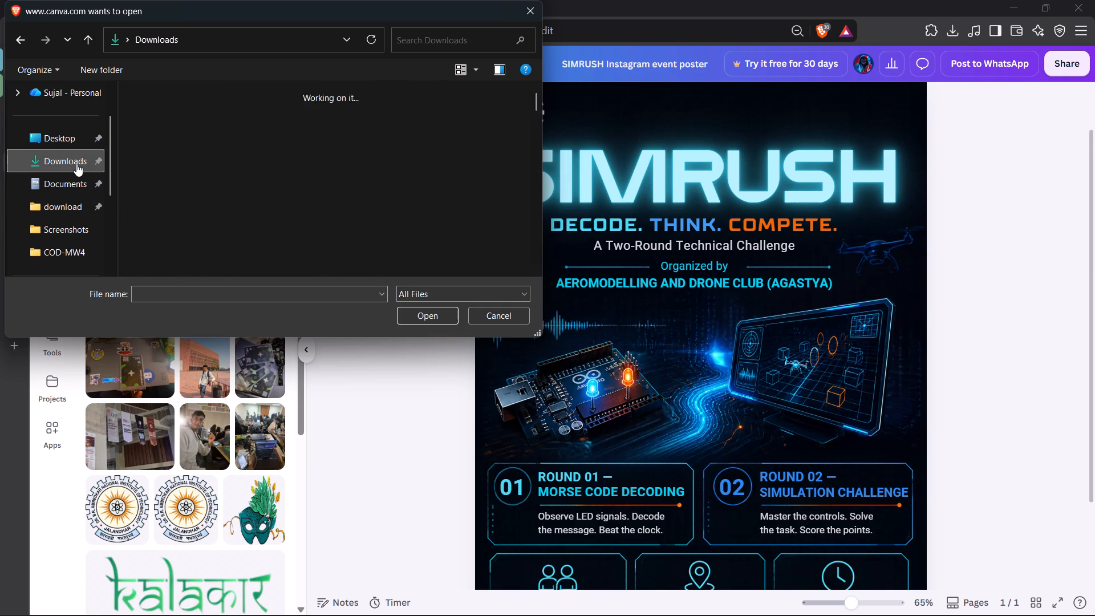
click(192, 138)
click(435, 309)
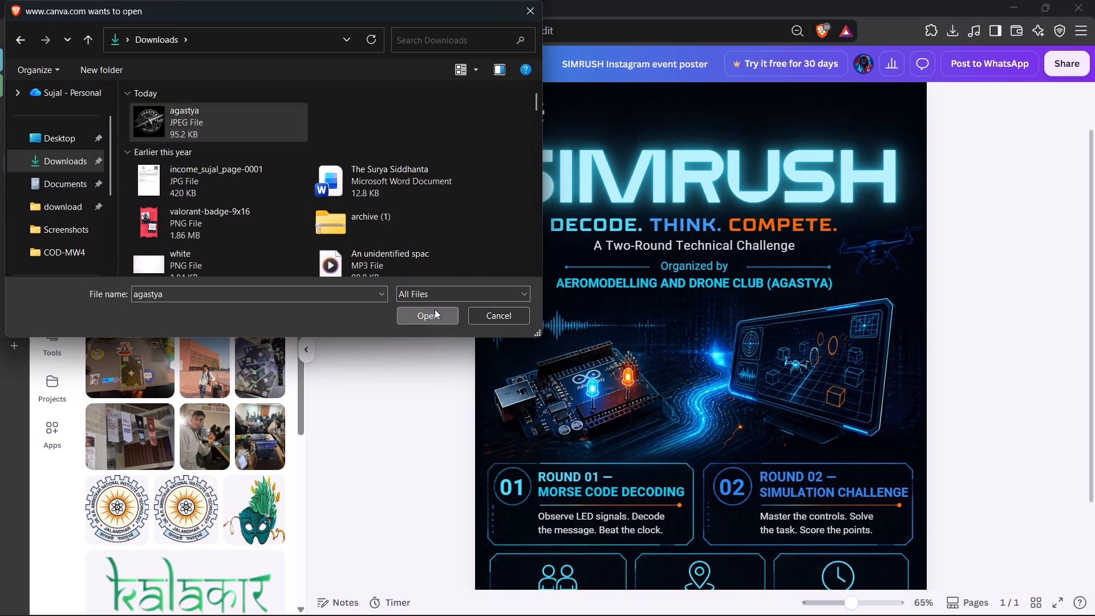
scroll(87, 306, up, 8)
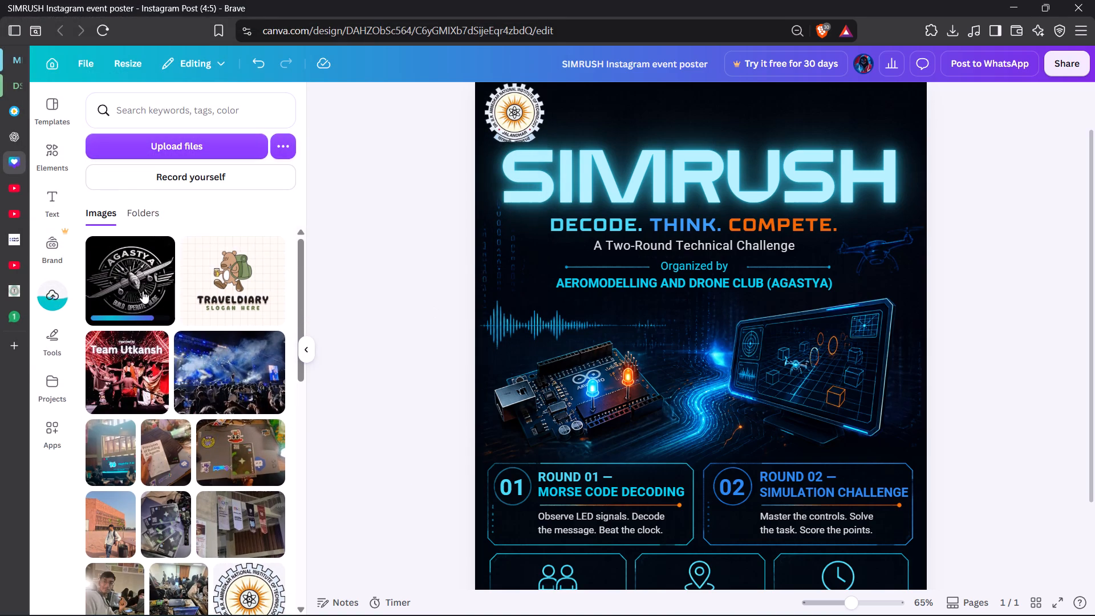
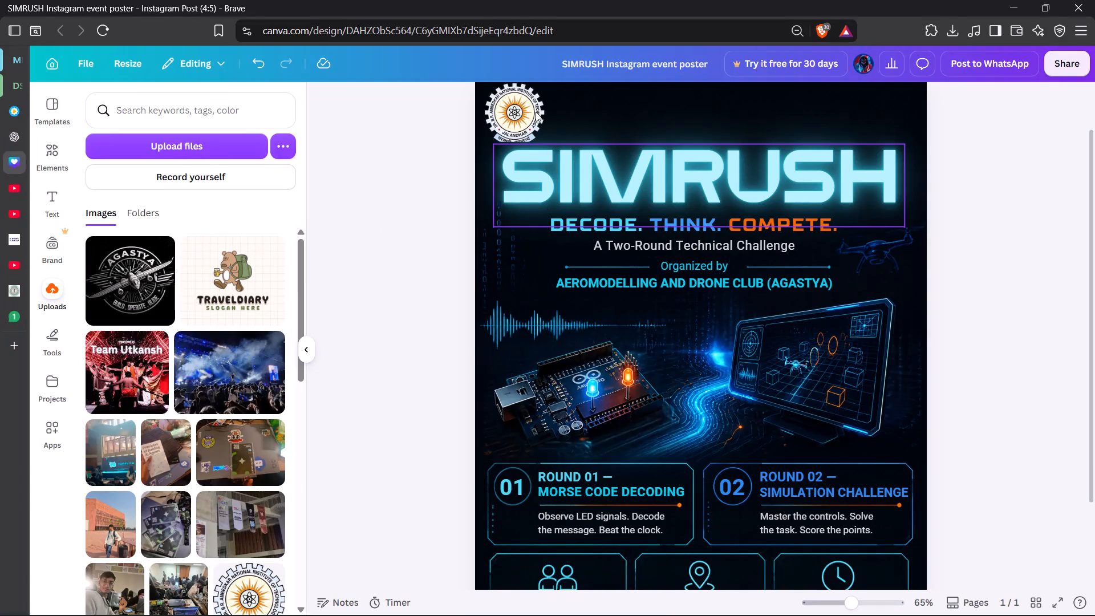
Adjust the institute logo in the poster's top-left corner, enlarging it slightly and extending its crop downward to include the emblem's bottom ribbon.
scroll(587, 181, up, 3)
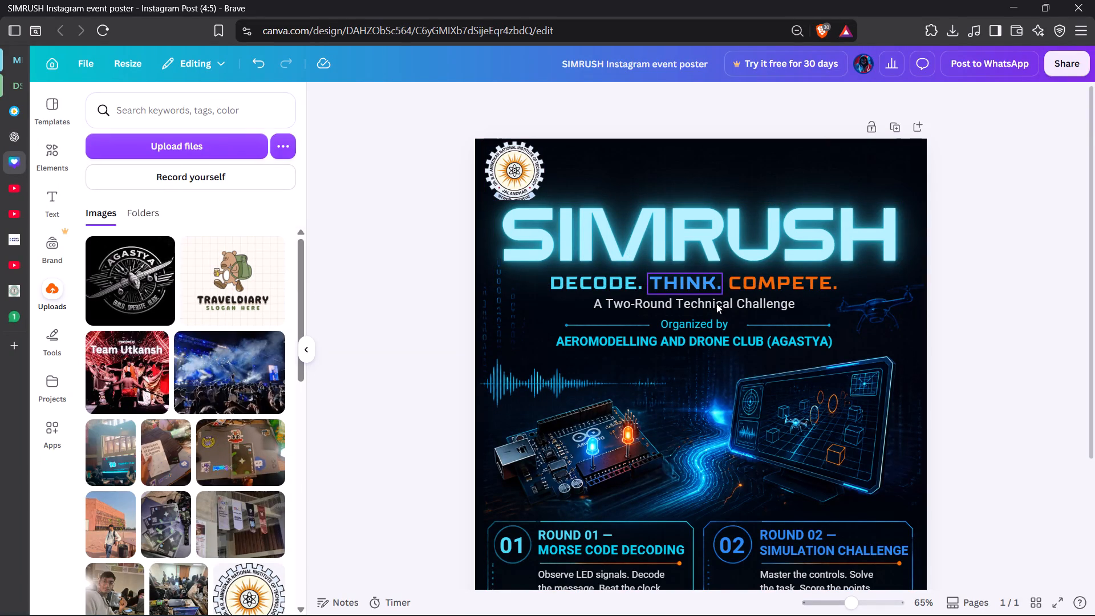
click(525, 175)
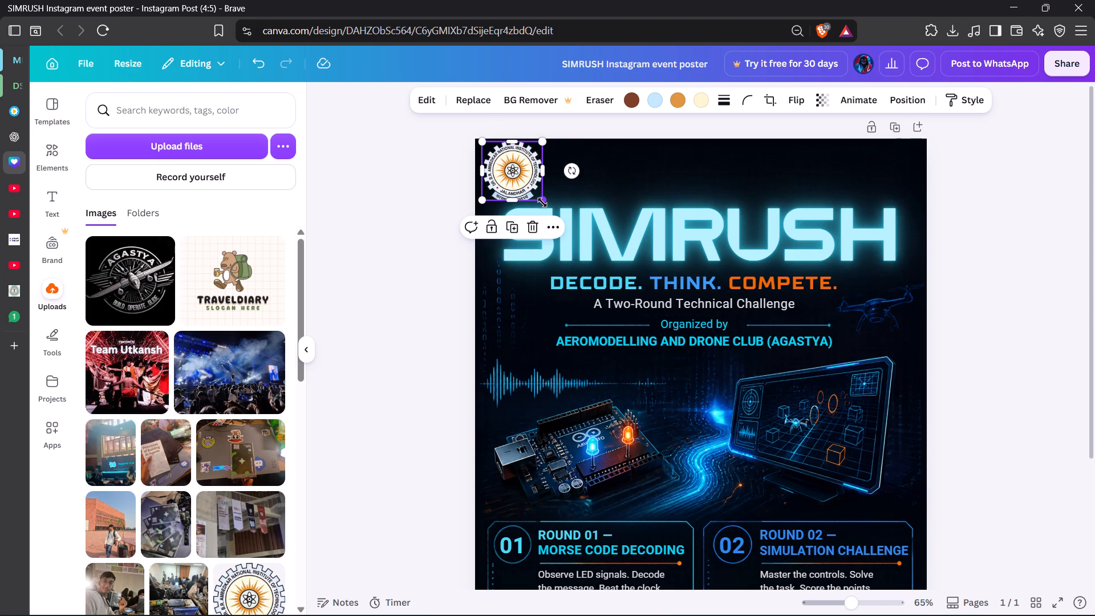
drag(543, 202, 533, 191)
drag(533, 191, 546, 204)
drag(523, 203, 522, 210)
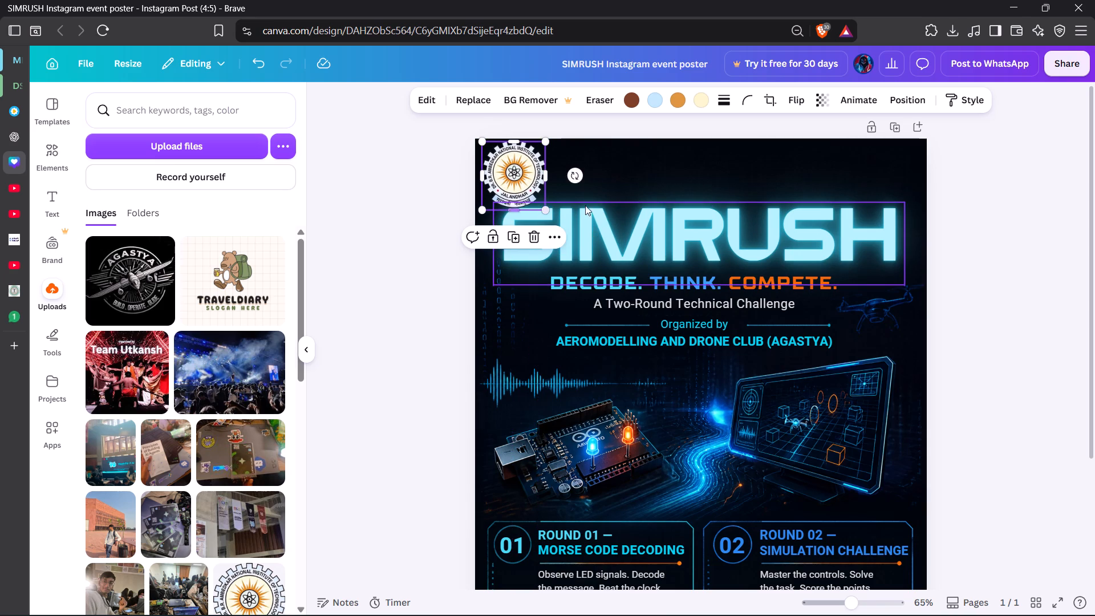
click(1017, 187)
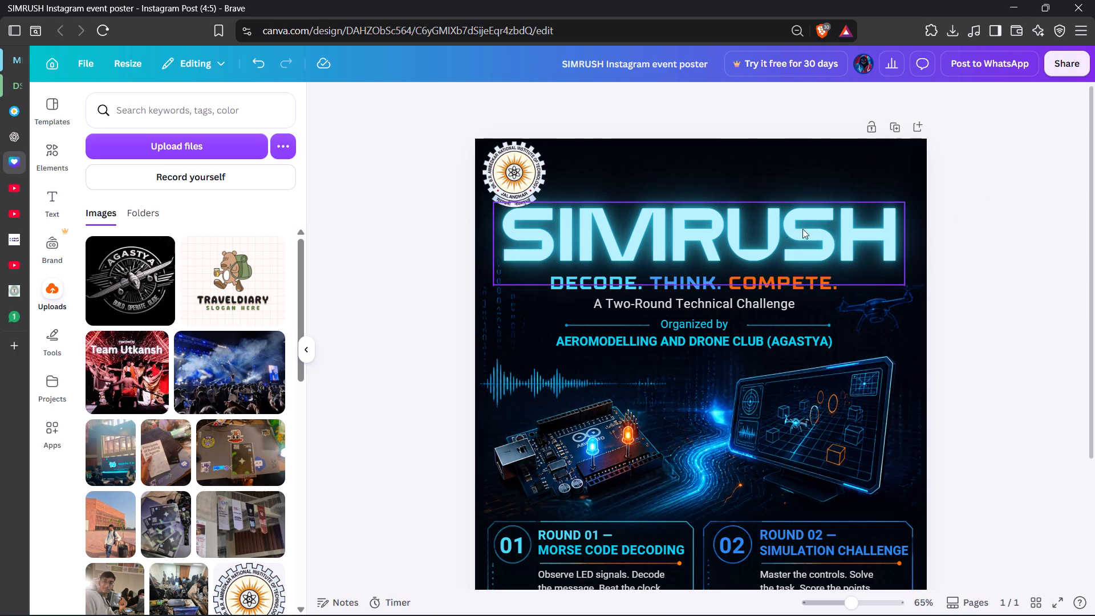
click(513, 164)
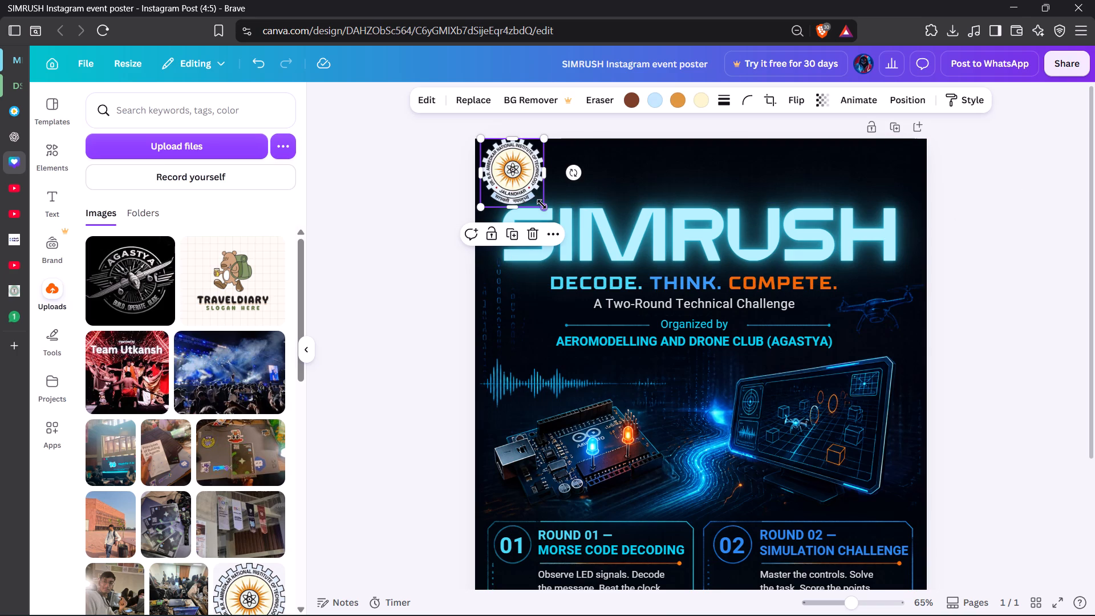
Shrink the institute's gear logo slightly in the poster's top-left corner.
click(542, 204)
click(519, 168)
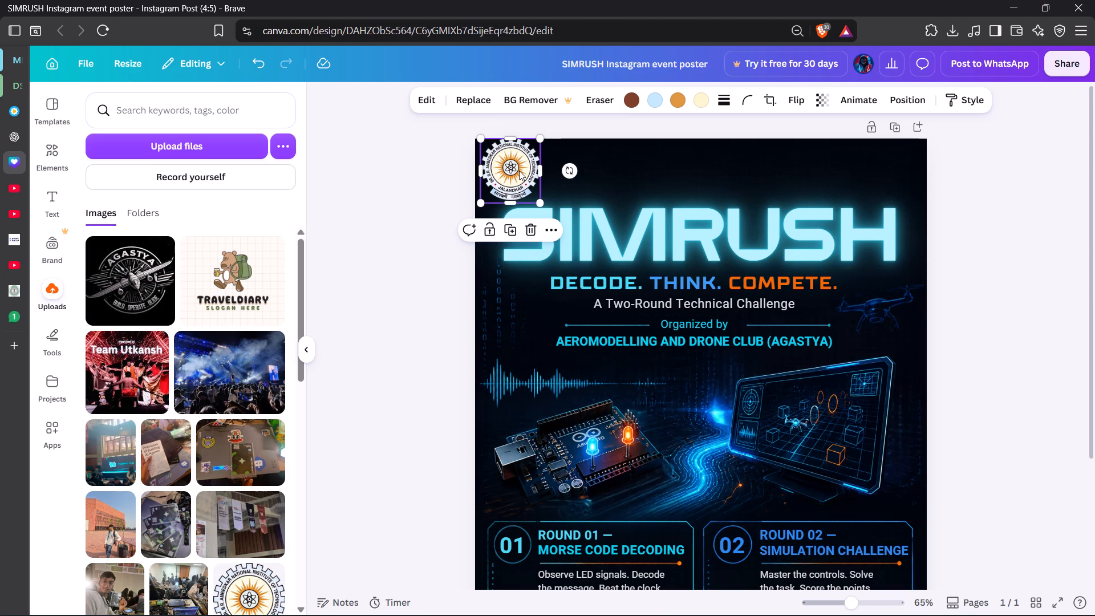
Place the uploaded Agastya logo on the poster and shrink it to about 210 by 210.
drag(126, 283, 697, 183)
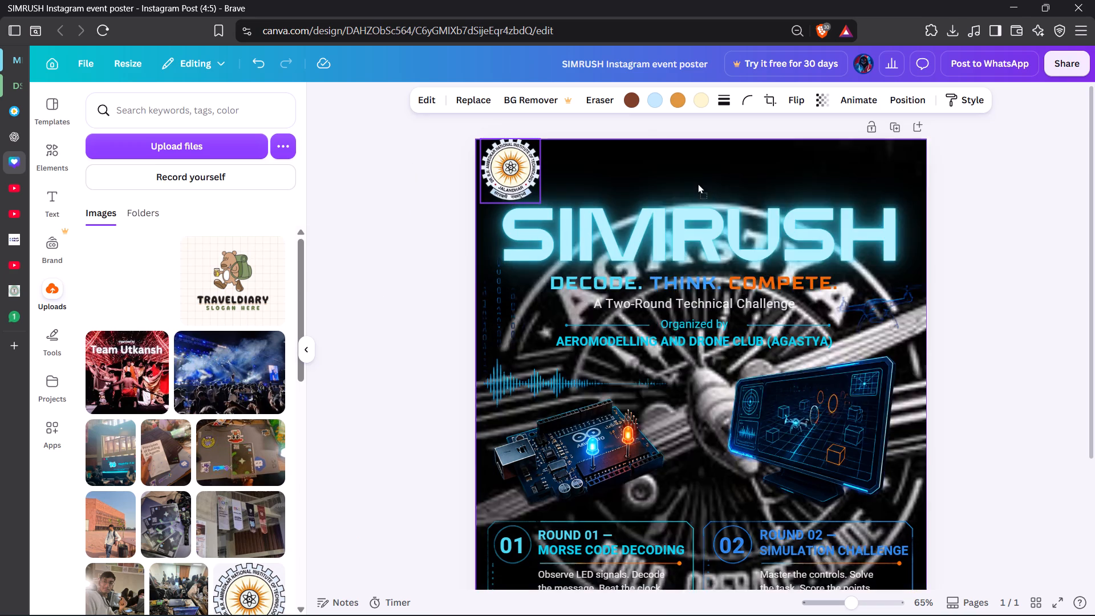
drag(697, 183, 612, 232)
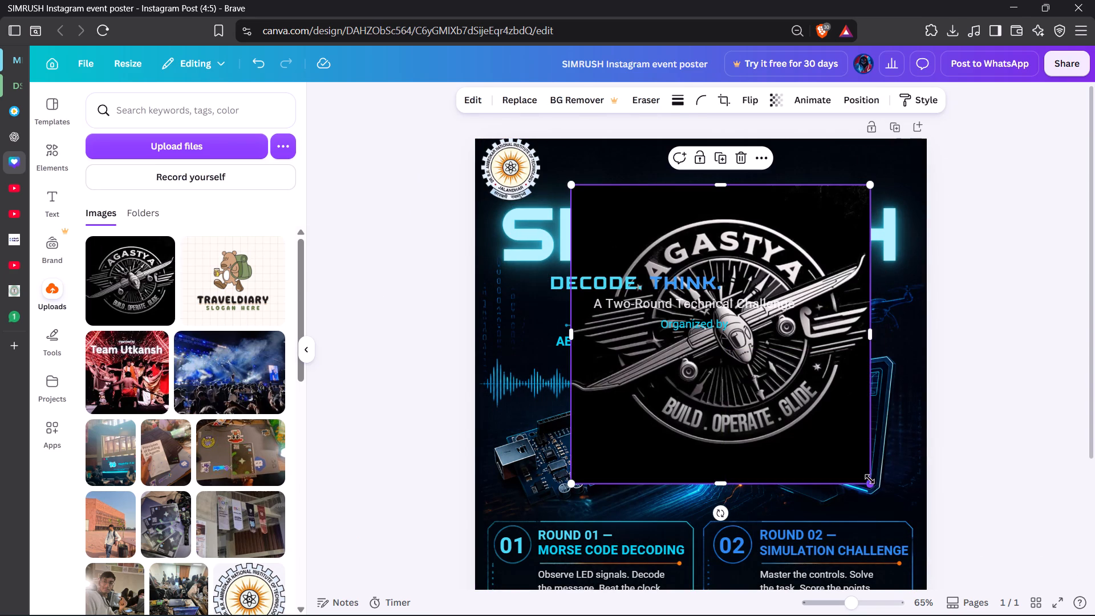
drag(870, 482, 634, 295)
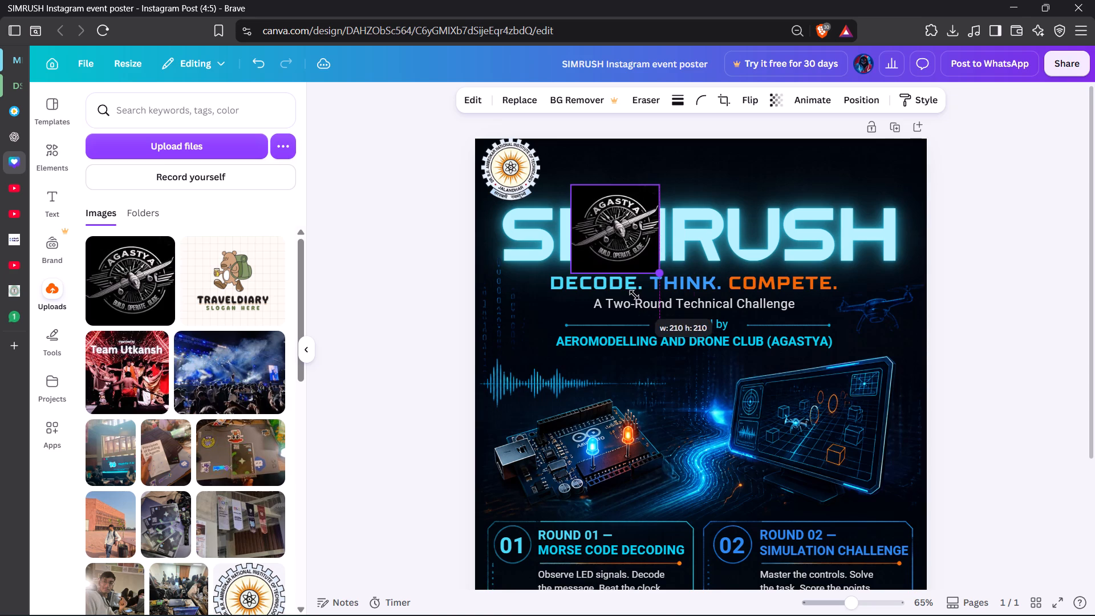
drag(634, 295, 633, 294)
Fit the Agastya logo into the poster's top-right corner above the SIMRUSH title, reducing it slightly and cropping its bottom edge.
drag(605, 226, 874, 172)
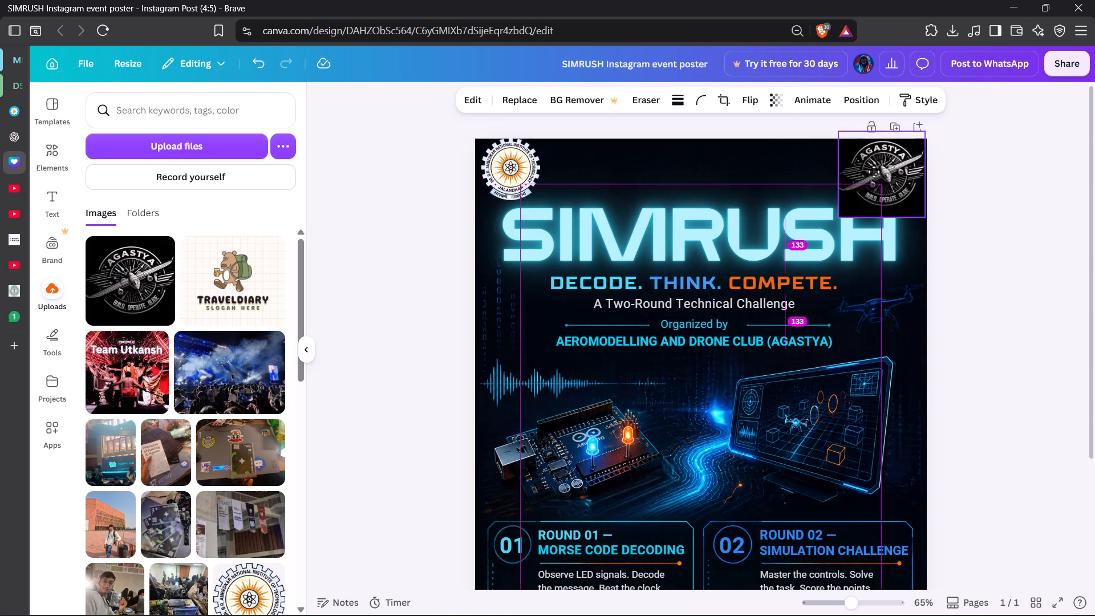
drag(874, 172, 847, 172)
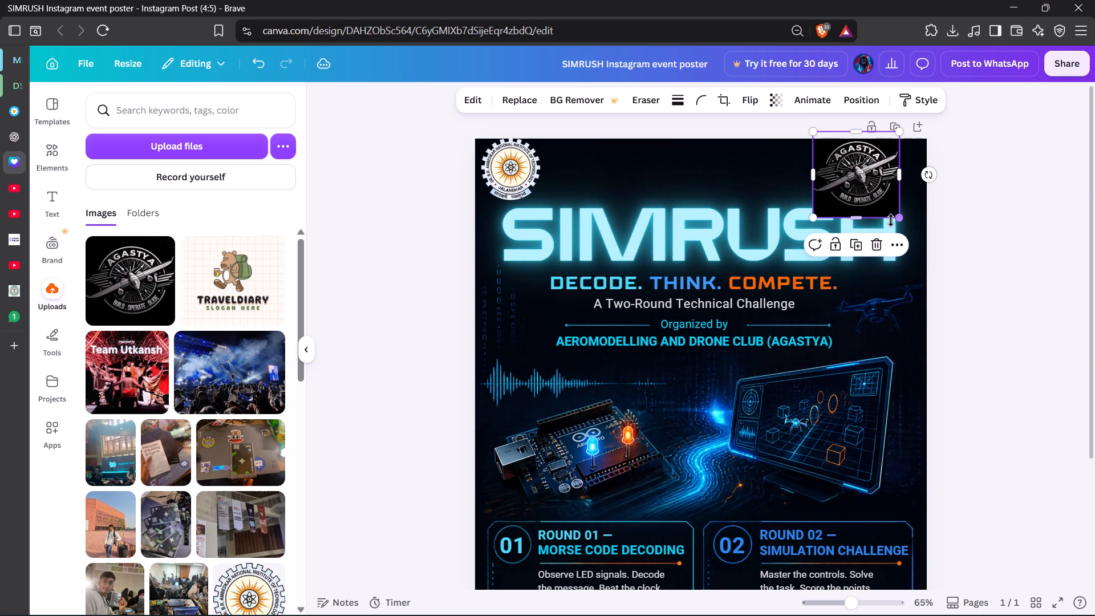
click(891, 220)
drag(899, 218, 884, 212)
drag(851, 171, 888, 173)
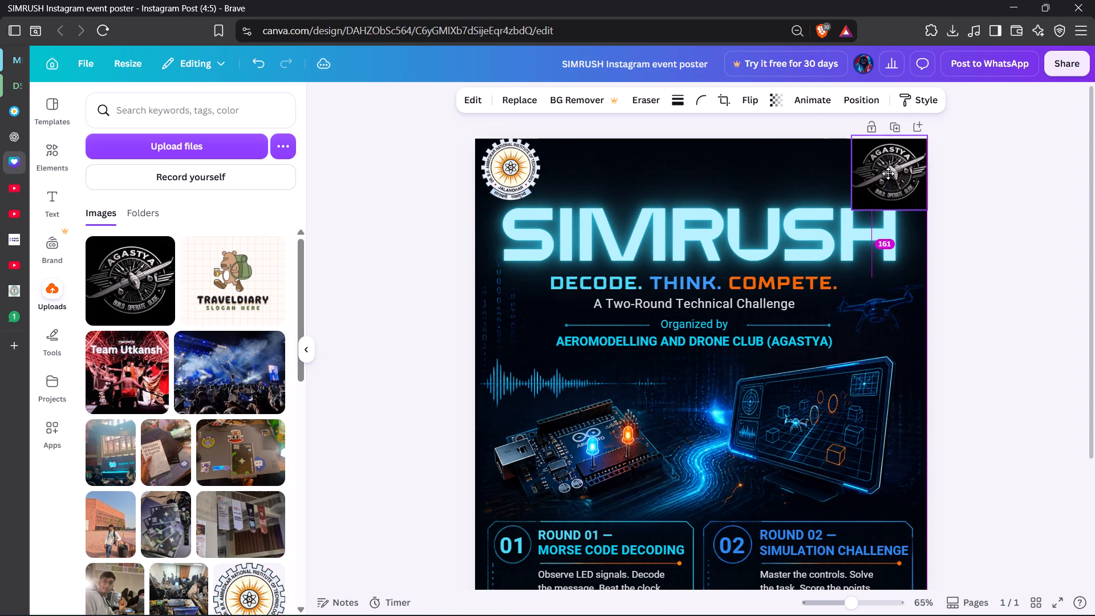
drag(888, 173, 887, 173)
drag(886, 210, 886, 205)
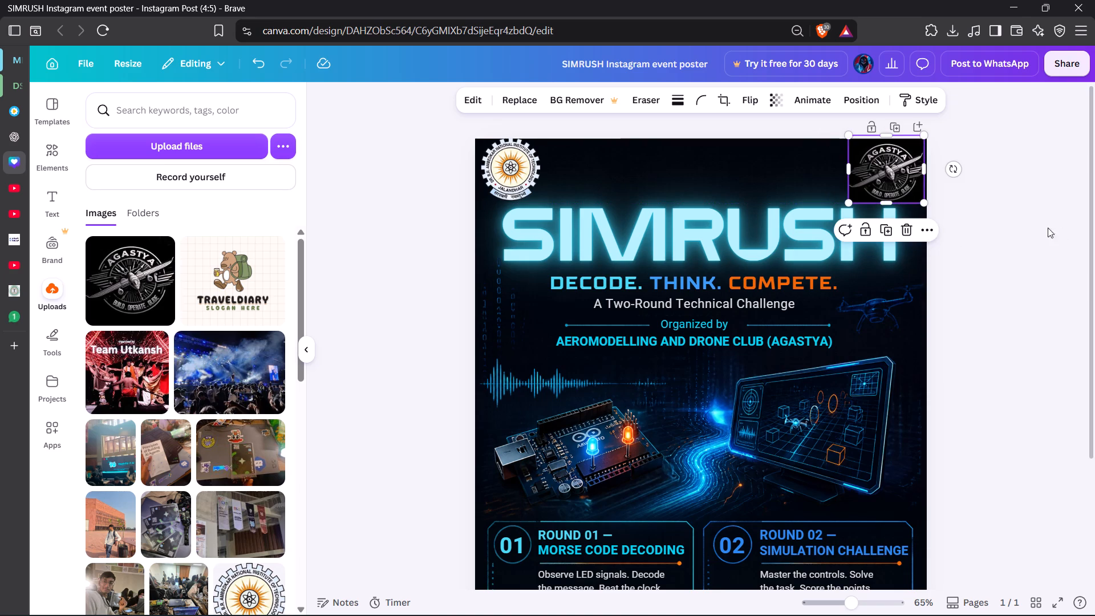
click(1013, 224)
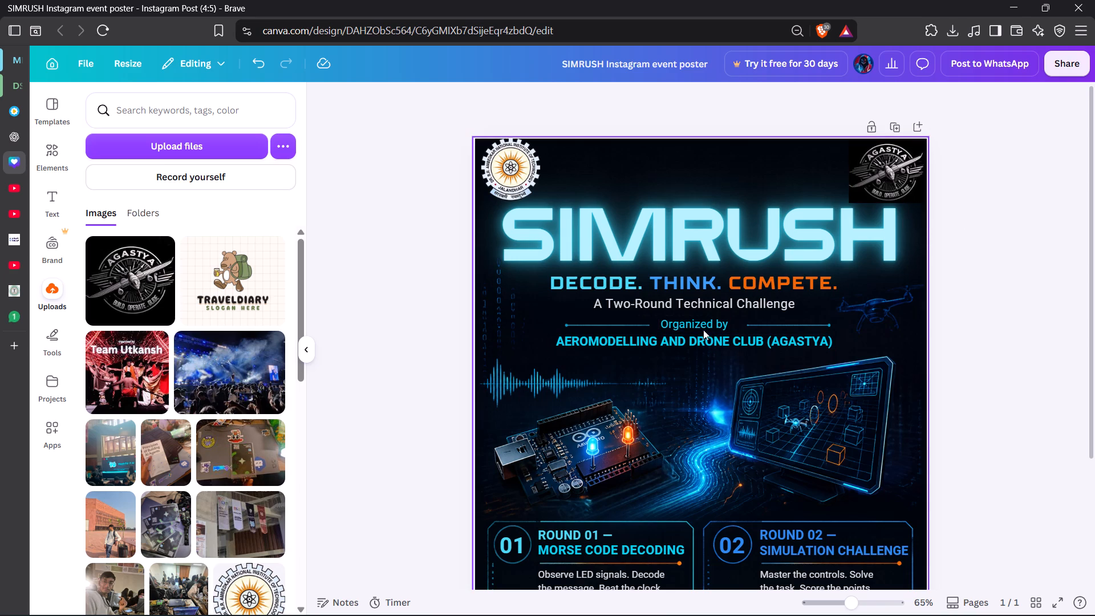
Move the AEROMODELLING AND DRONE CLUB (AGASTYA) text above the SIMRUSH title, between the two logos.
scroll(745, 331, down, 2)
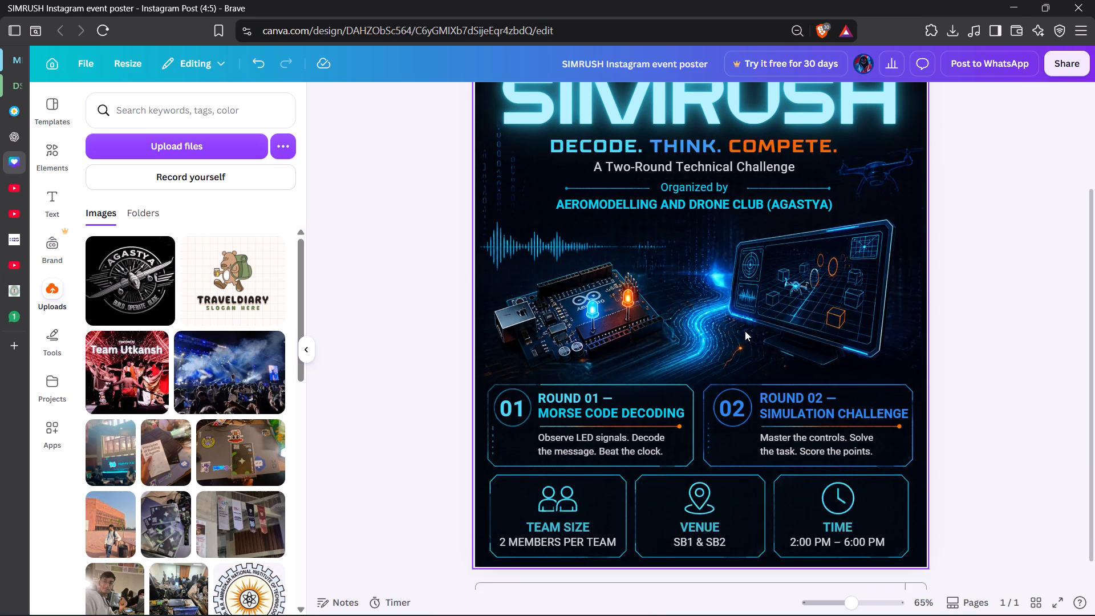
scroll(745, 331, up, 1)
ctrl+scroll(745, 331, down, 1)
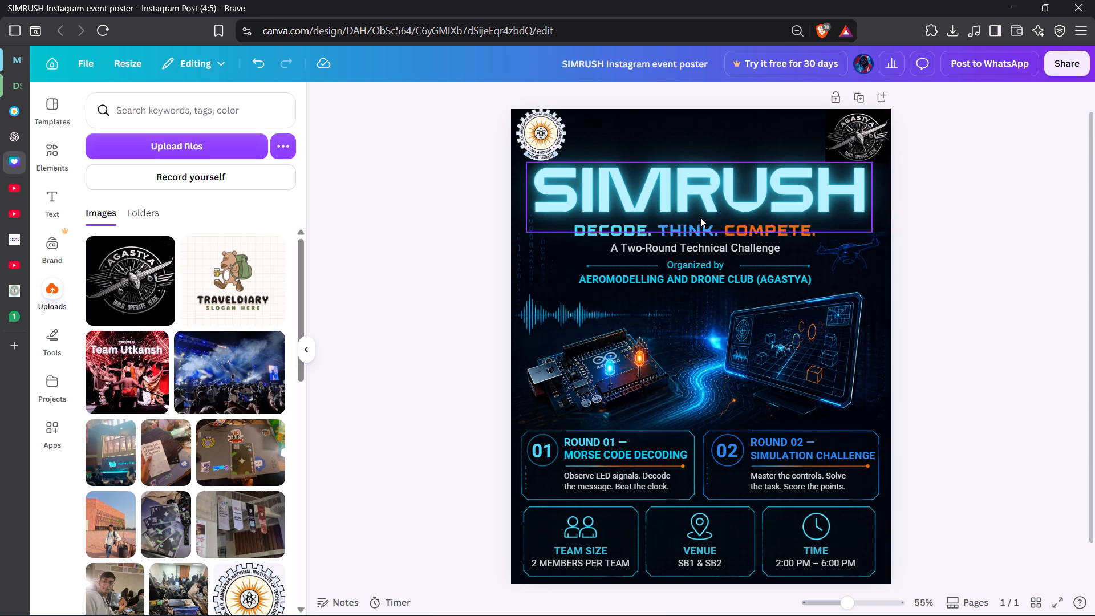
click(683, 283)
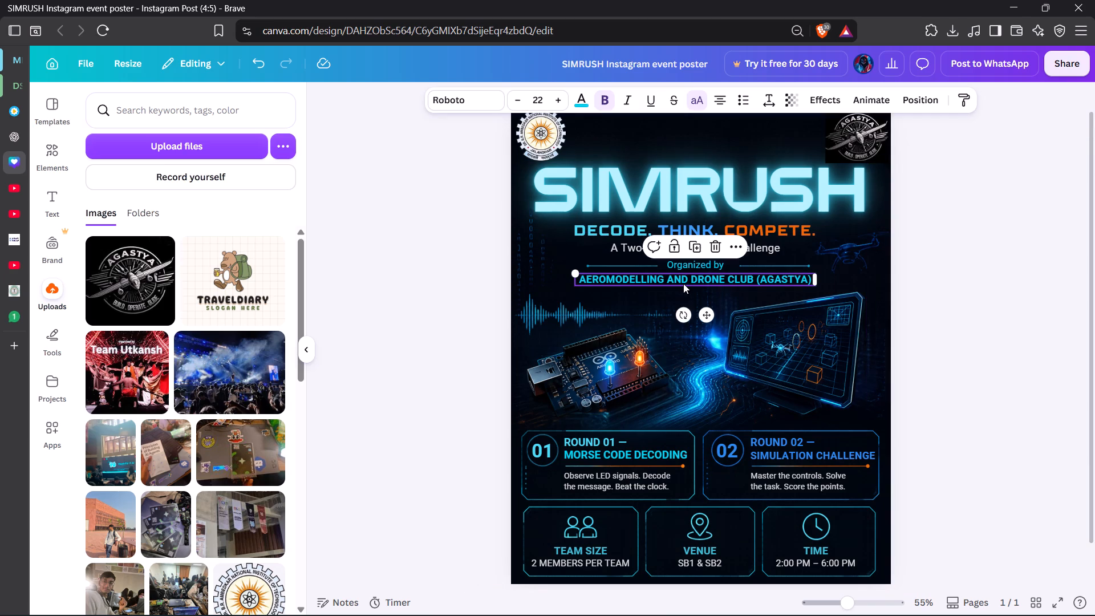
drag(683, 279, 681, 139)
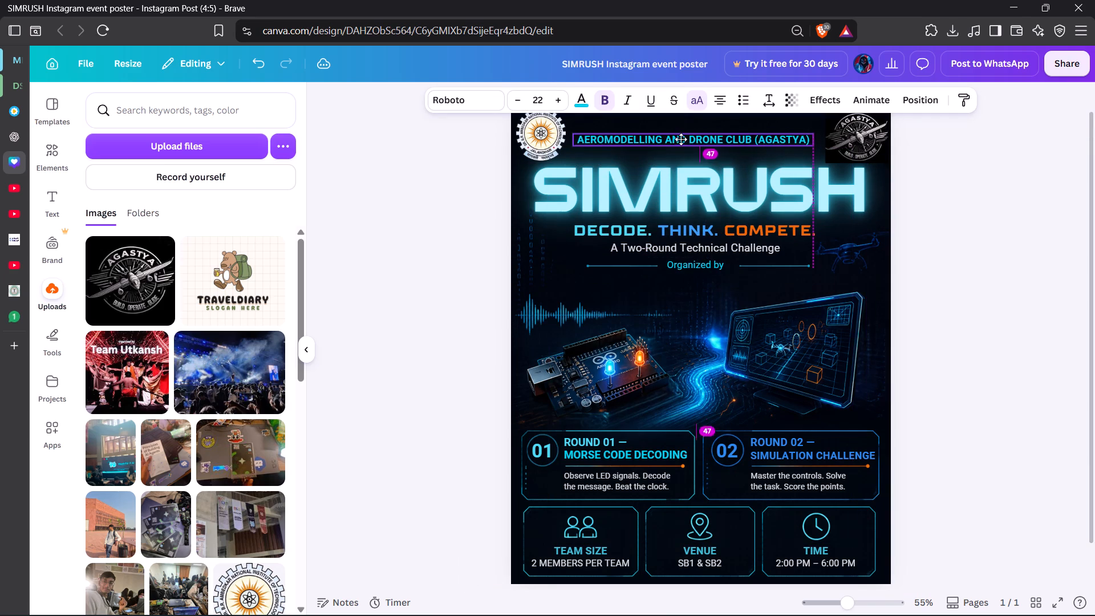
drag(681, 139, 687, 149)
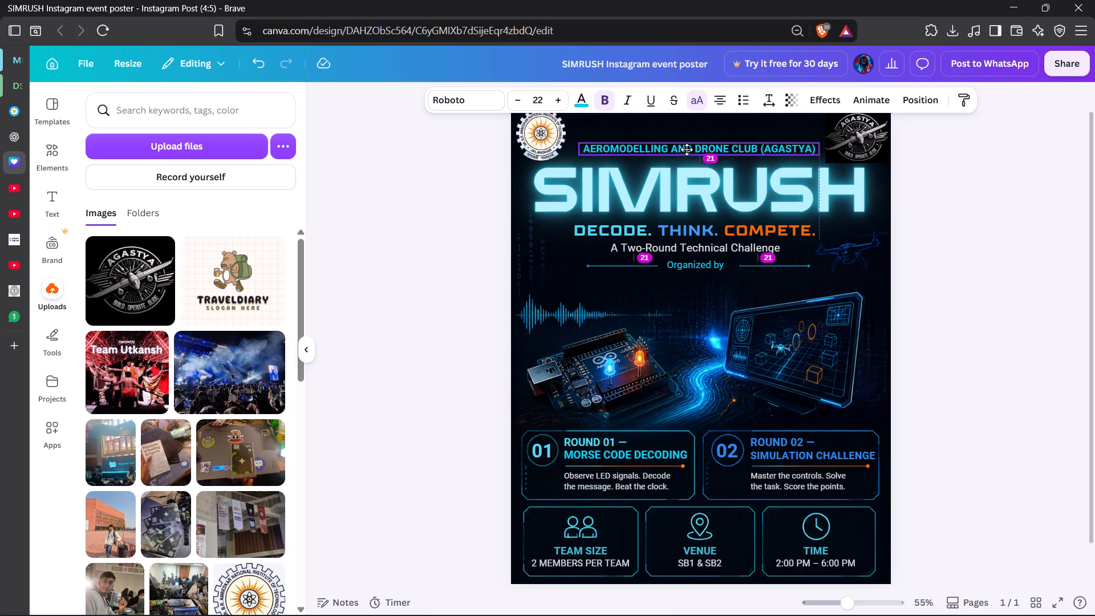
drag(687, 149, 688, 151)
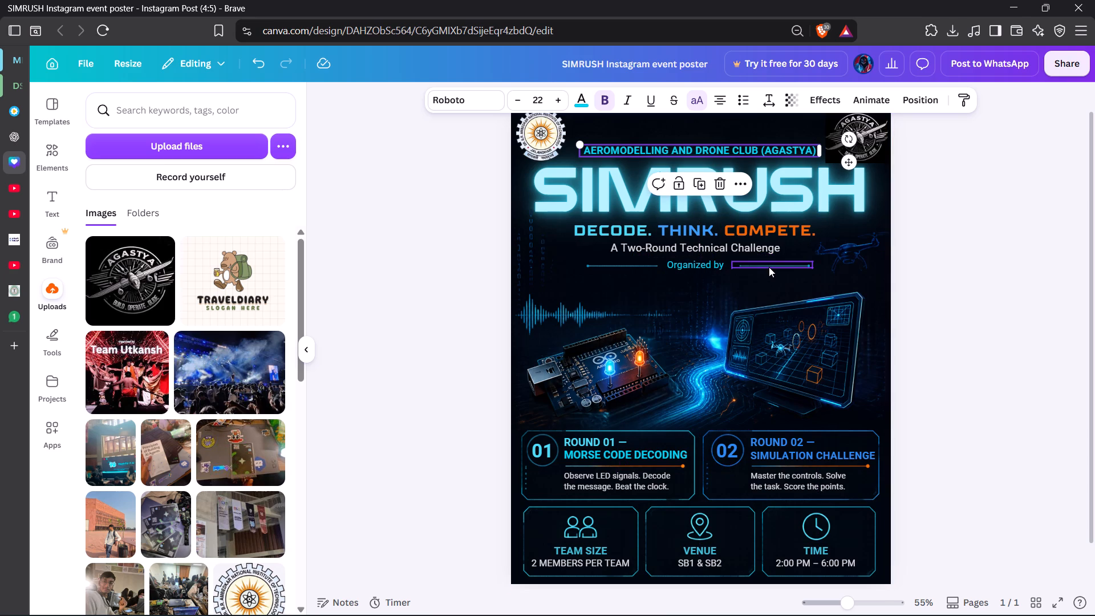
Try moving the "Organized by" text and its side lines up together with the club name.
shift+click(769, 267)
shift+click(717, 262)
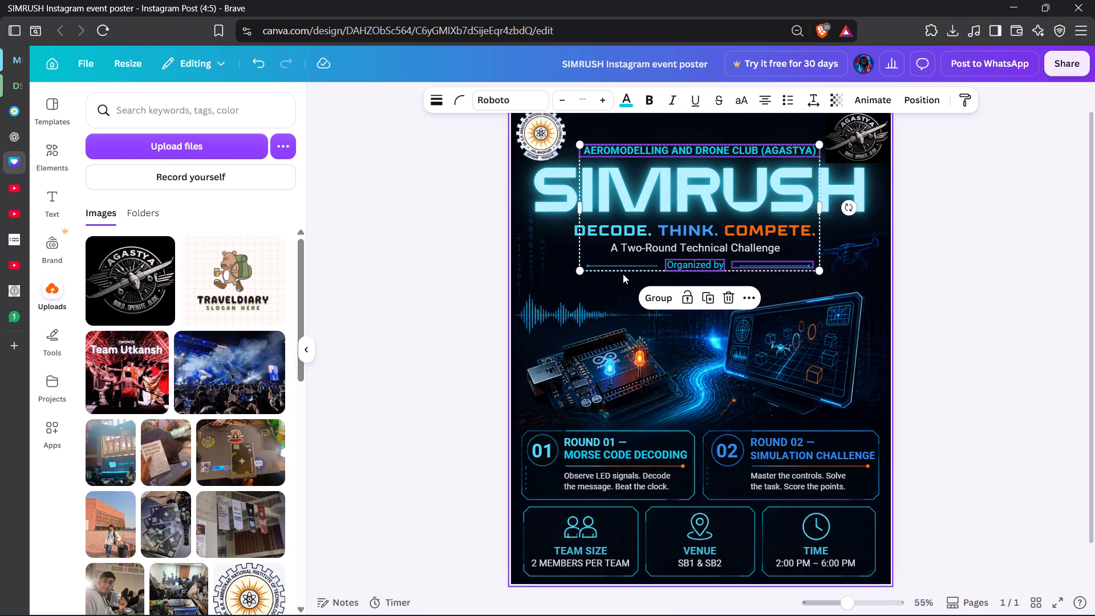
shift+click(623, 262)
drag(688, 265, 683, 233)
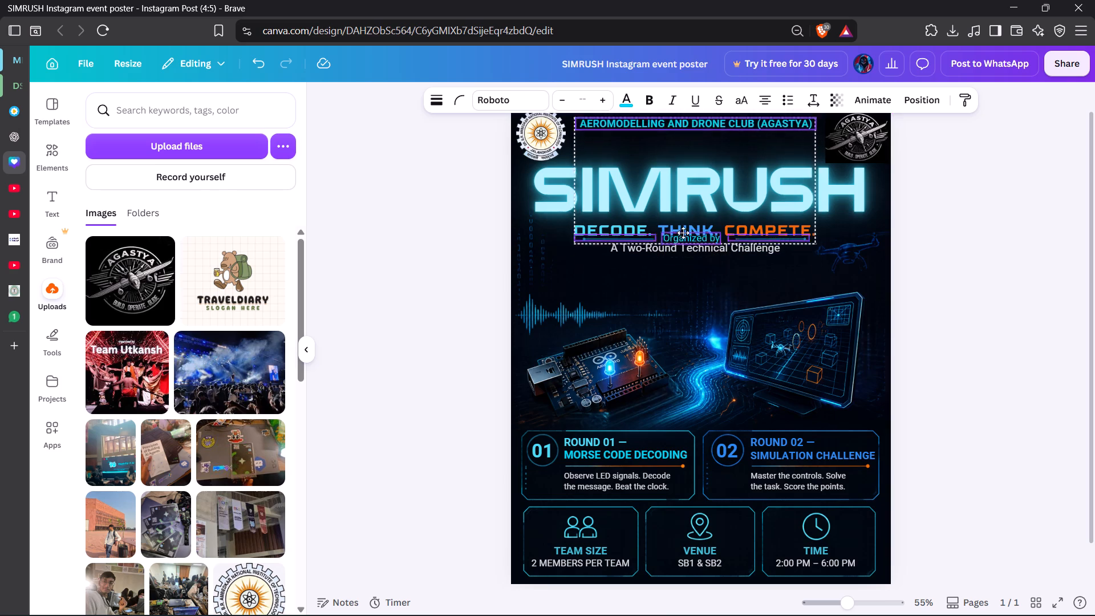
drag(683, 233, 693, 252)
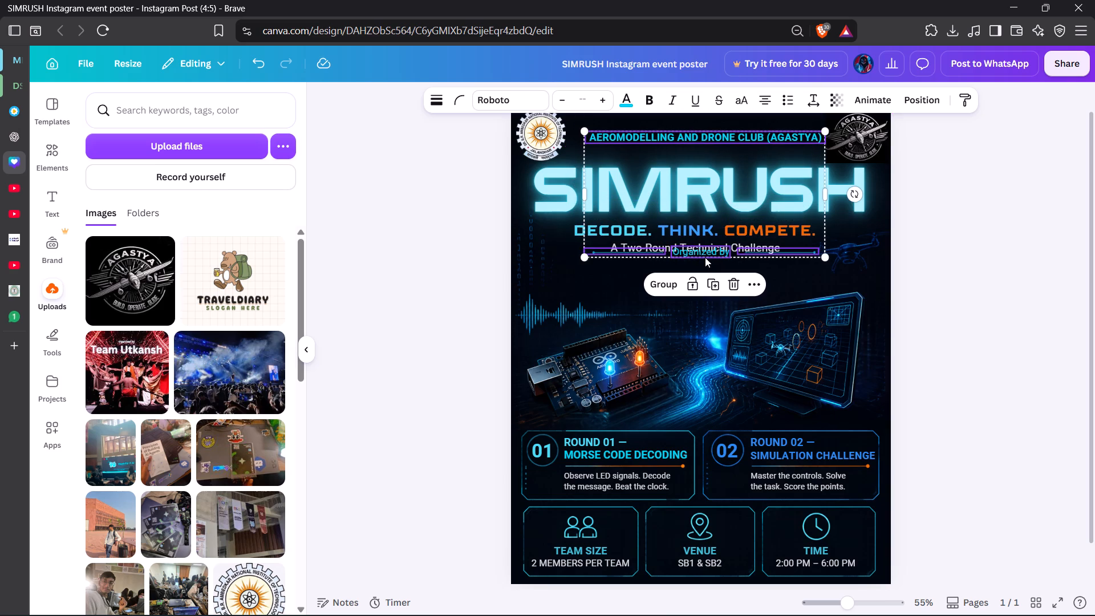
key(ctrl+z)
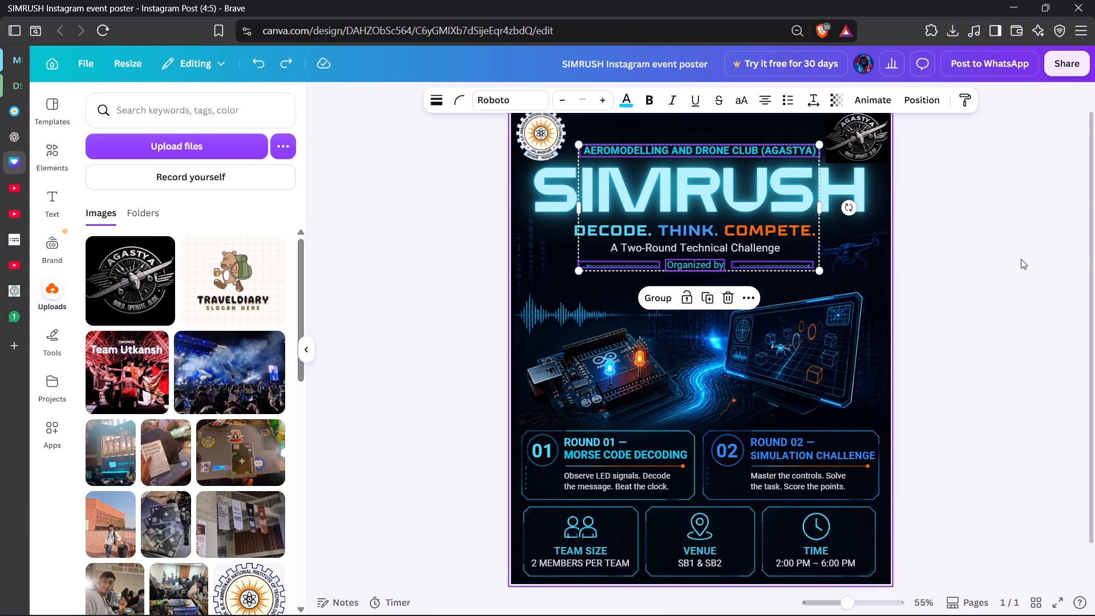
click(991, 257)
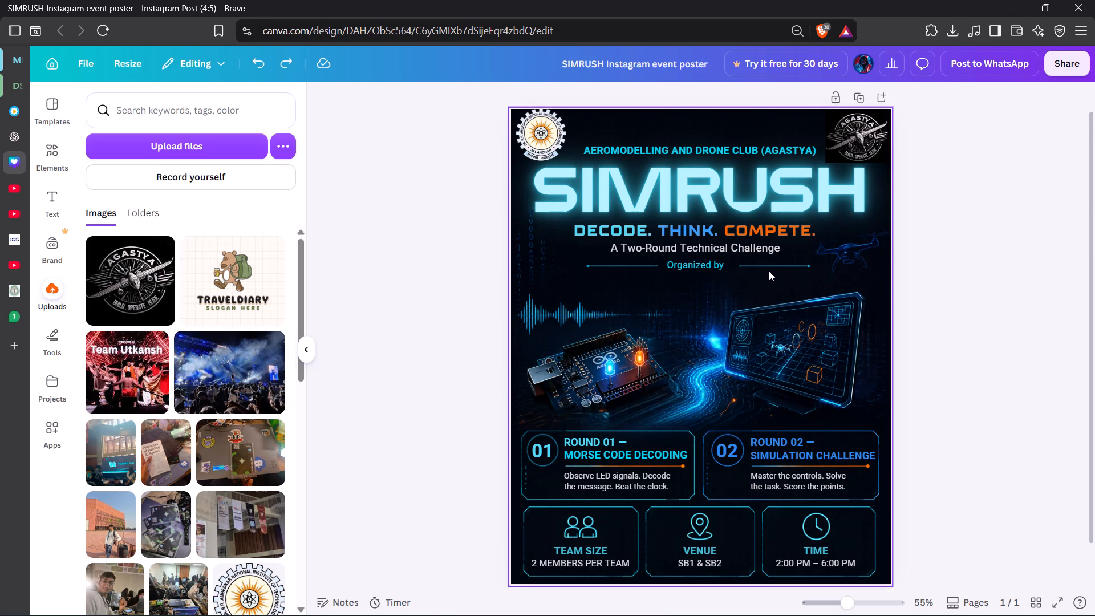
Move the "Organized by" text and both its side lines directly above the club name at the poster's top.
click(767, 266)
shift+click(698, 267)
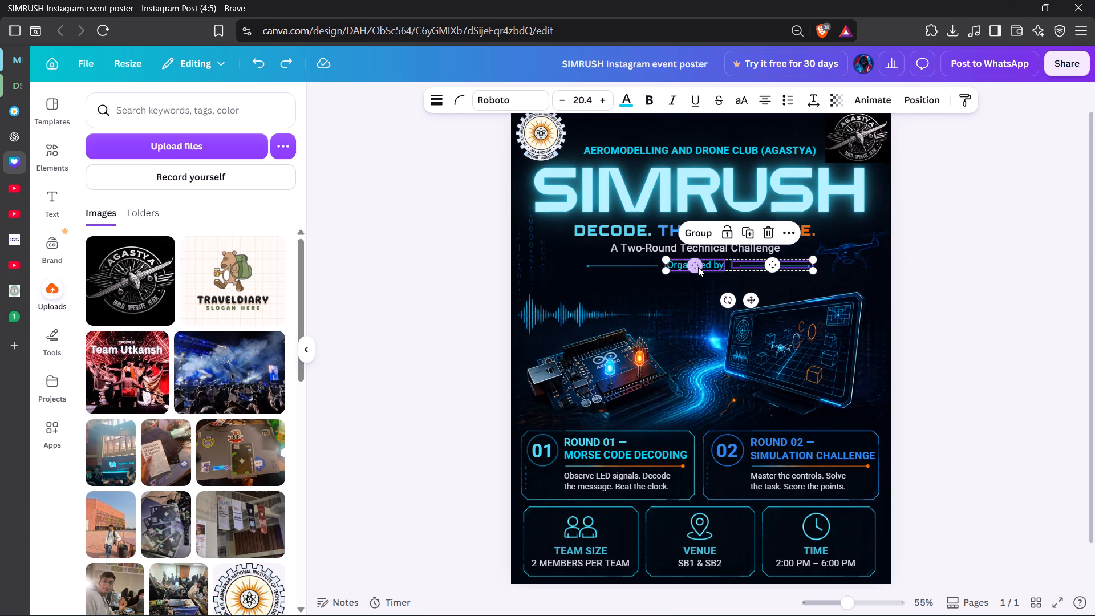
shift+click(626, 264)
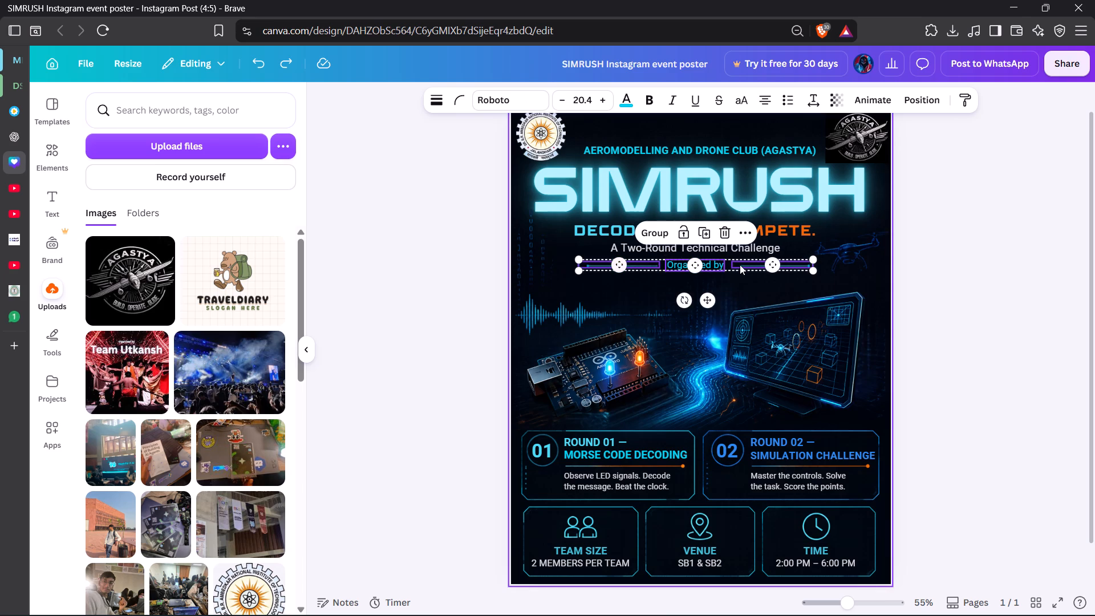
drag(710, 263, 709, 143)
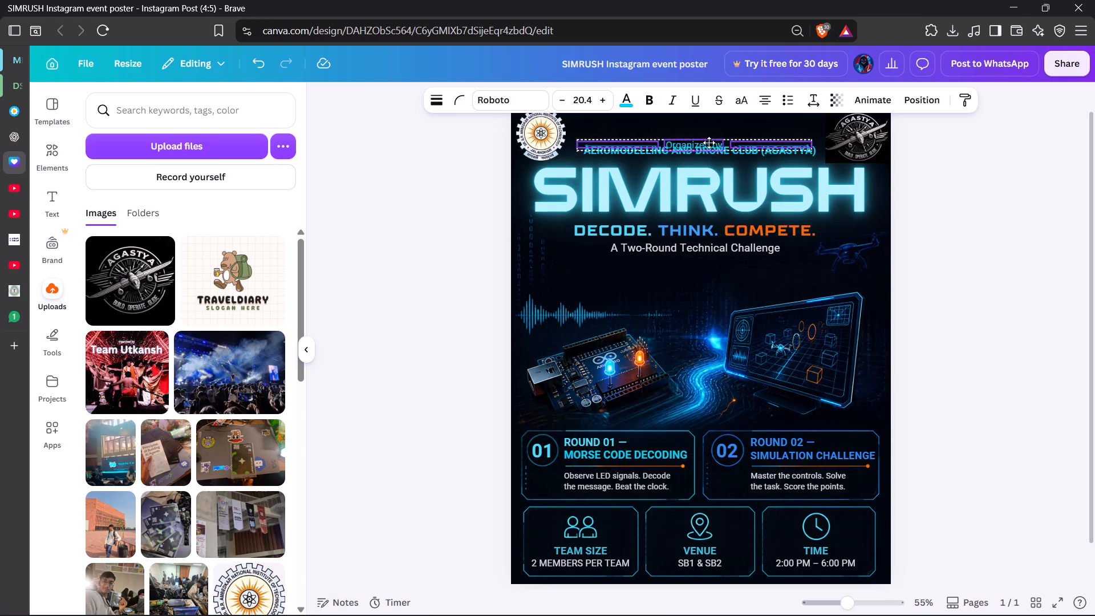
drag(709, 143, 710, 132)
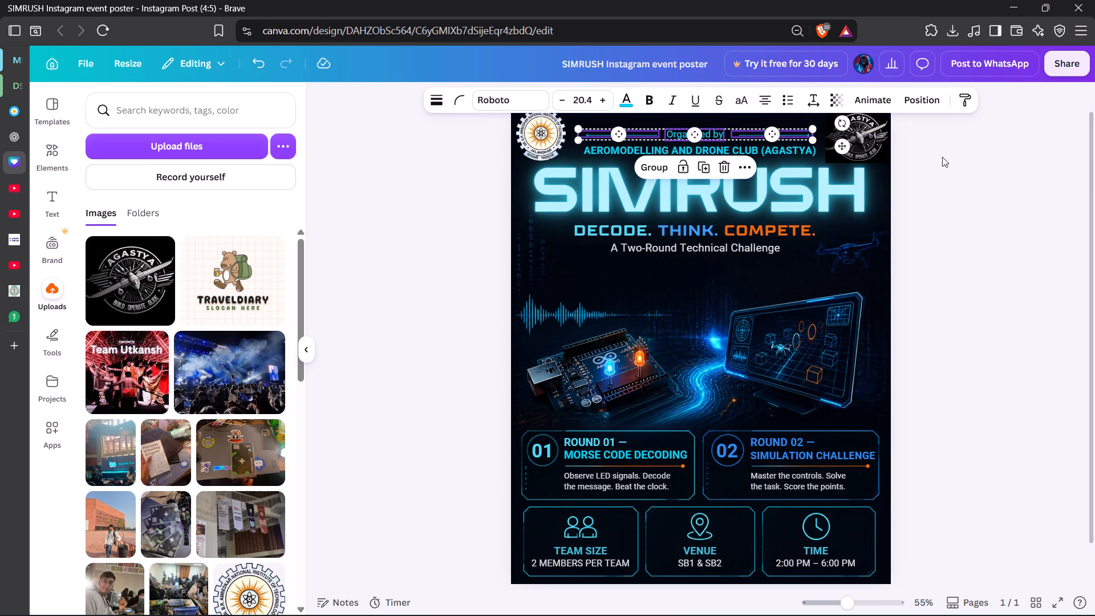
click(915, 196)
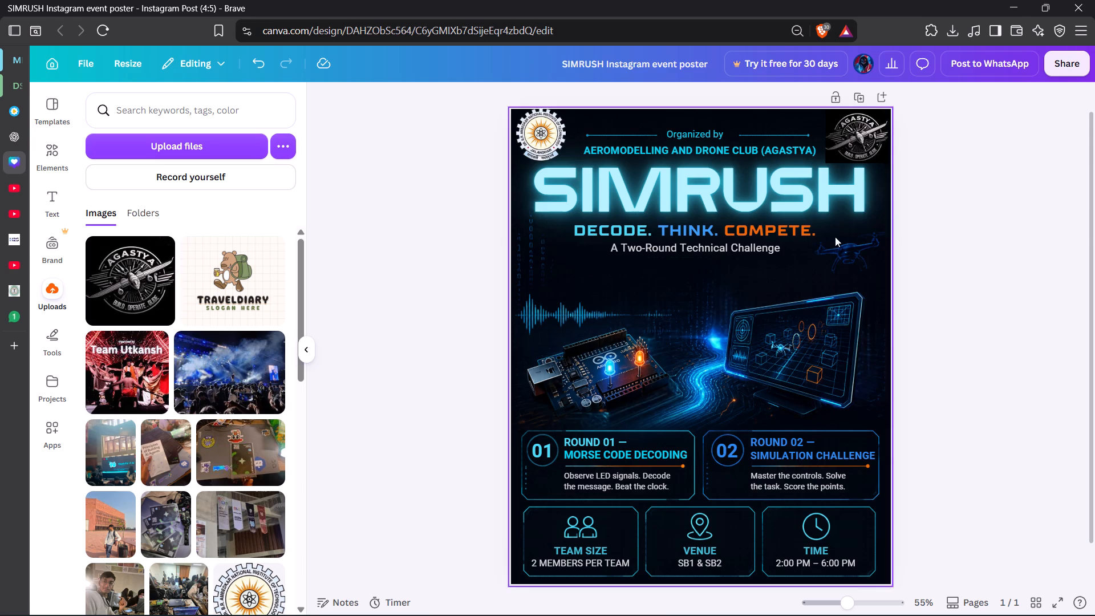
Shift the monitor, sound wave and Arduino board illustrations upward toward the space beneath the "A Two-Round Technical Challenge" subtitle.
click(805, 334)
drag(805, 334, 805, 319)
click(644, 311)
drag(644, 311, 646, 283)
click(640, 366)
drag(640, 366, 640, 357)
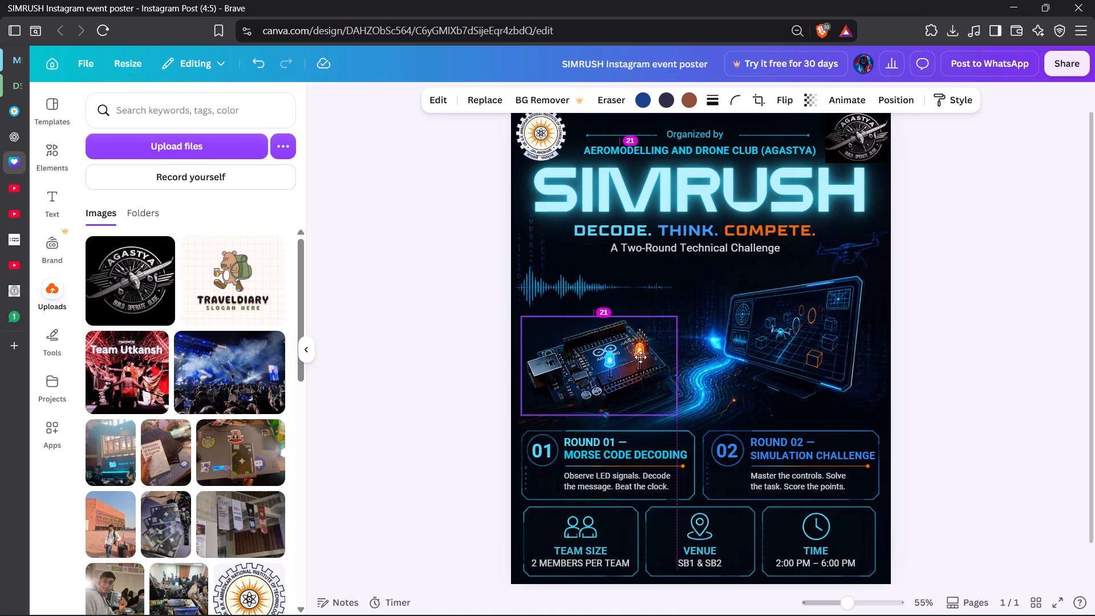
drag(640, 357, 640, 355)
click(966, 339)
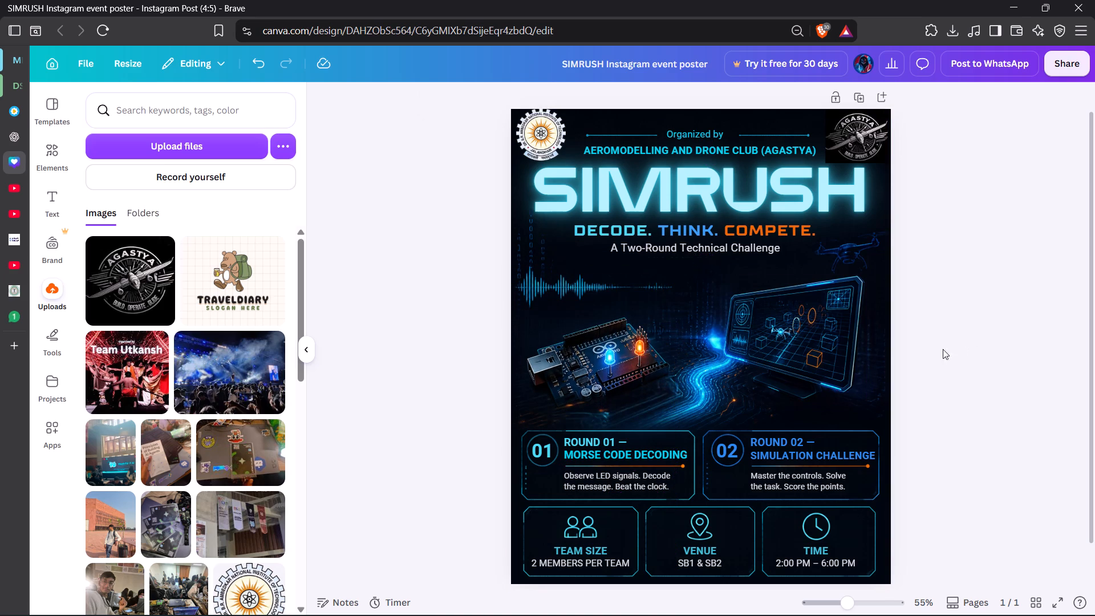
Review the rearranged poster from the logos and heading down to the team size, venue and time boxes.
scroll(801, 403, down, 2)
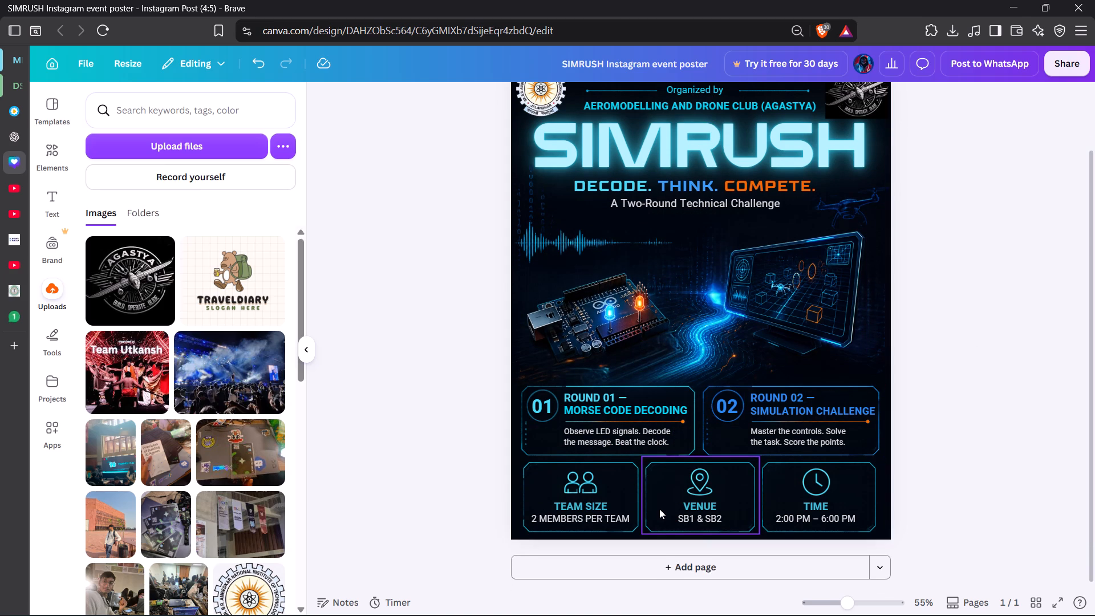
scroll(813, 429, up, 1)
scroll(833, 395, down, 1)
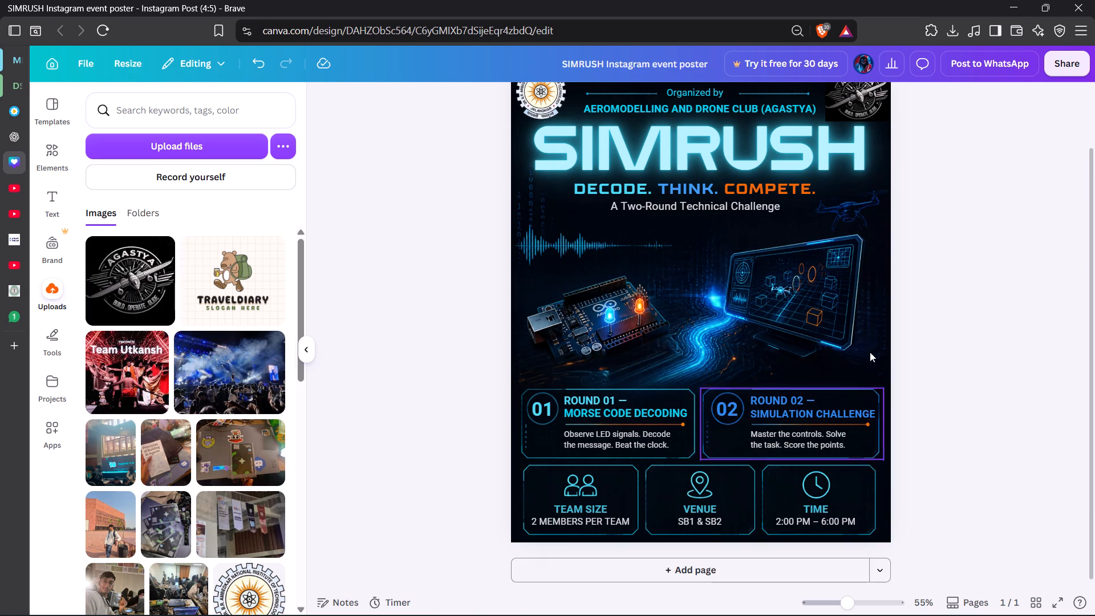
scroll(897, 315, up, 2)
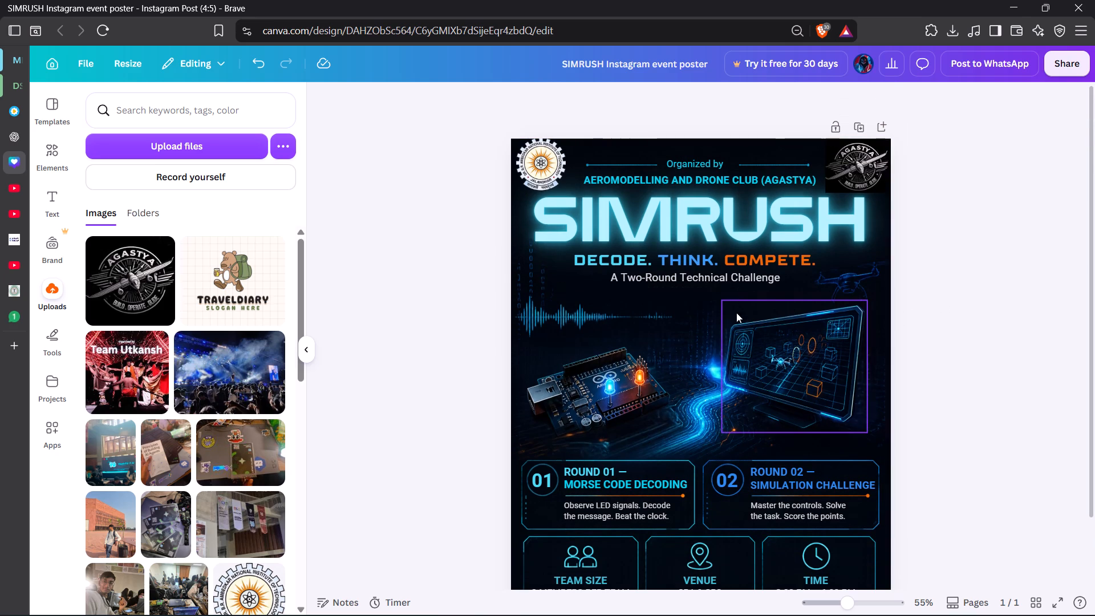
scroll(873, 309, down, 1)
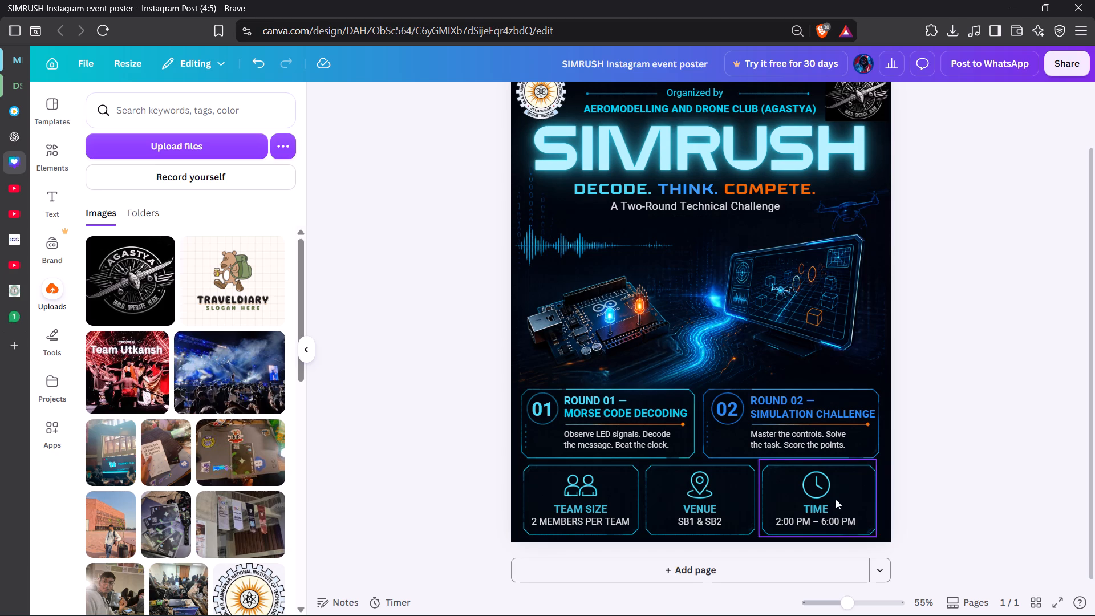
click(703, 356)
scroll(938, 256, up, 2)
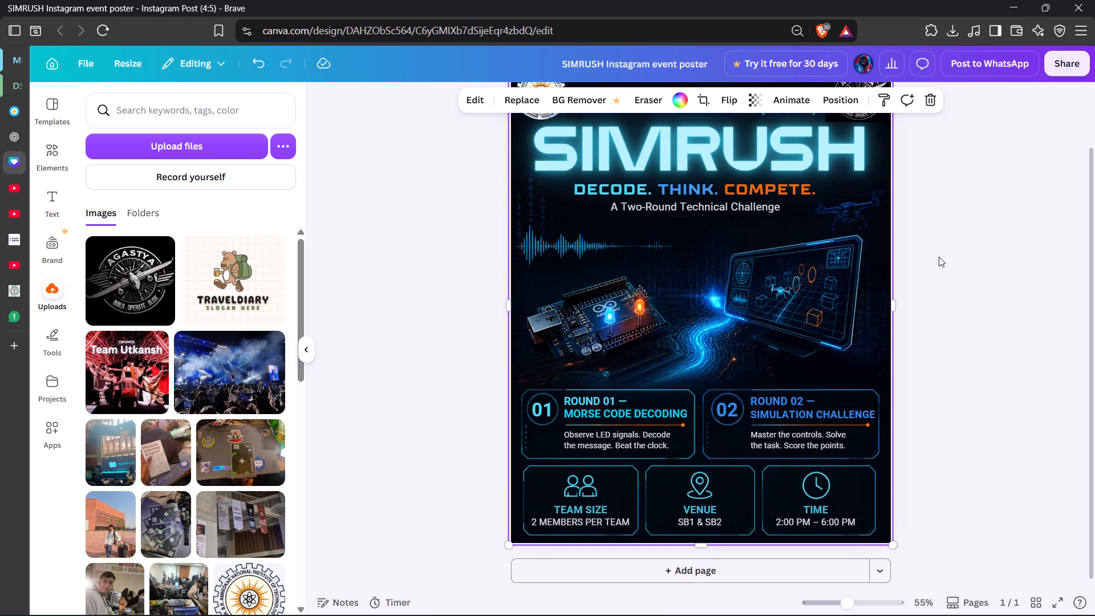
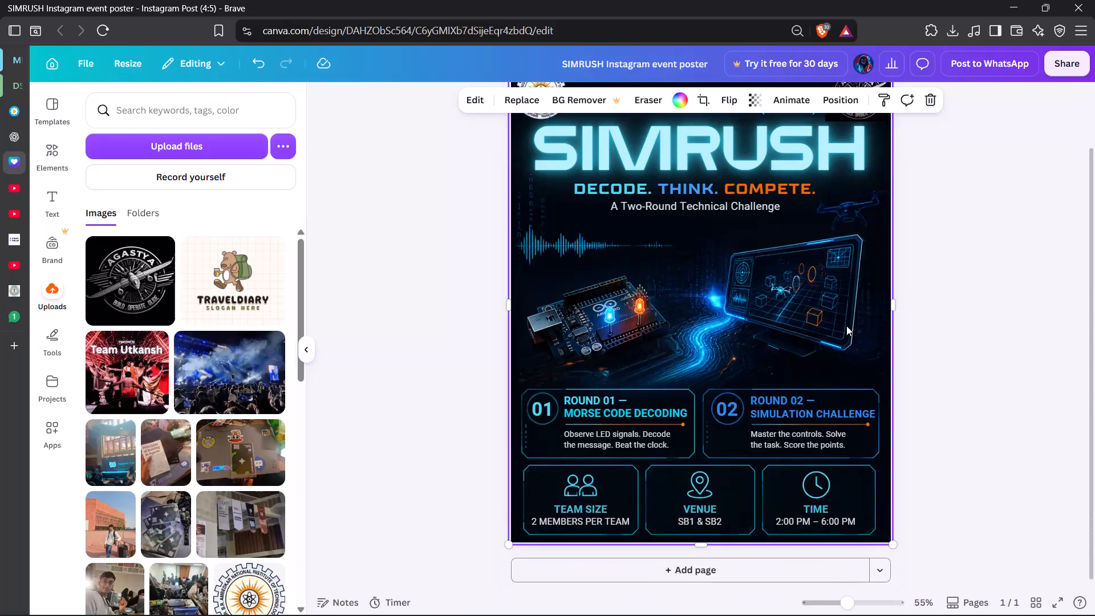
Check the poster's overall layout with nothing selected, from the logos and organizer text down to the round descriptions and event detail boxes.
scroll(751, 352, down, 1)
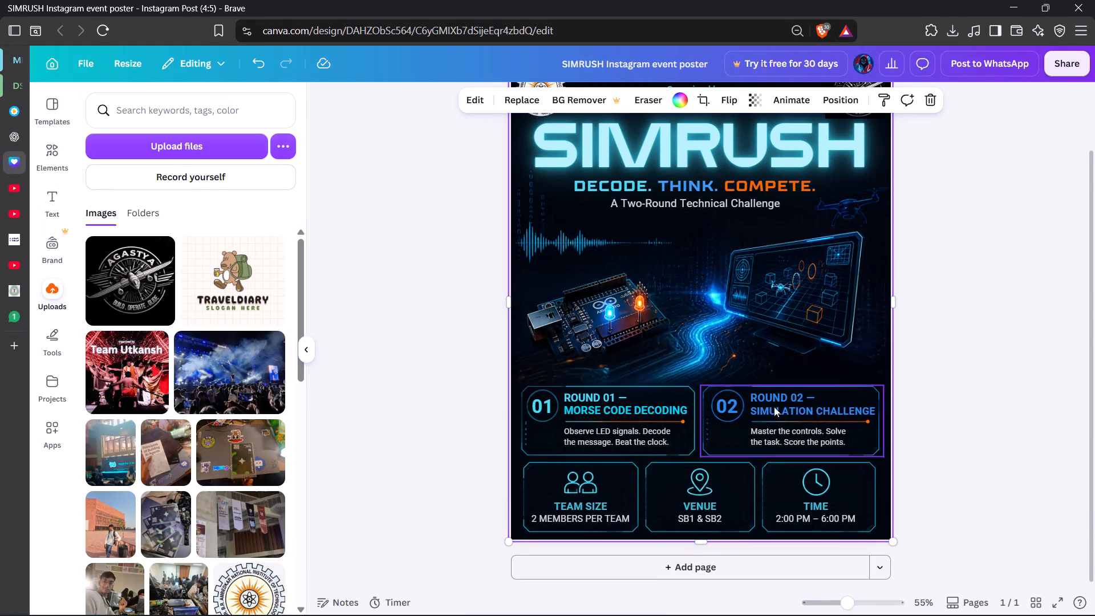
scroll(866, 469, up, 2)
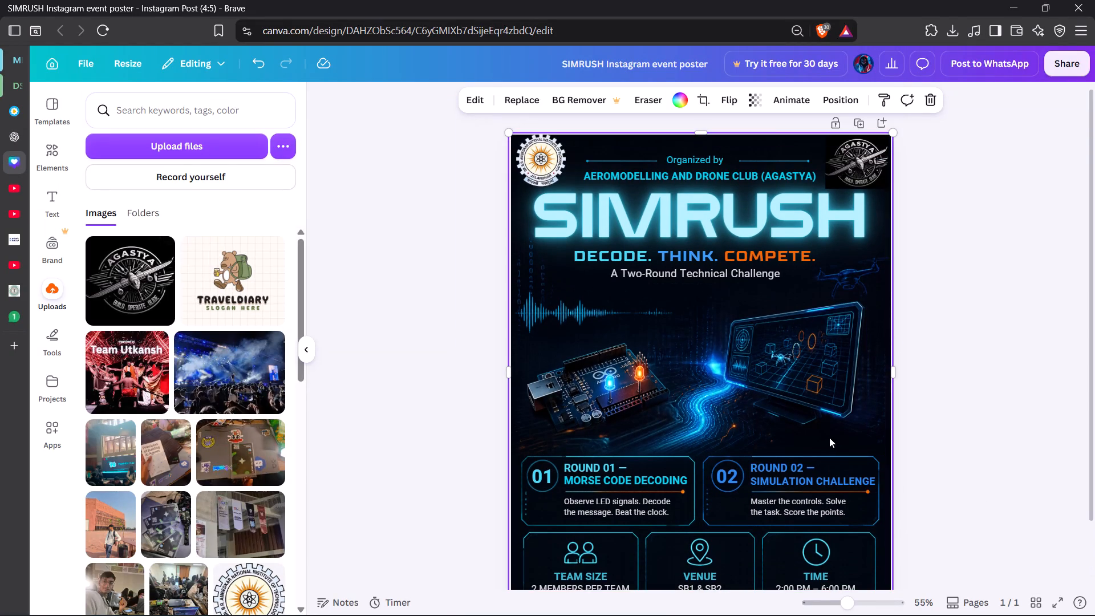
scroll(828, 437, up, 1)
scroll(817, 439, down, 1)
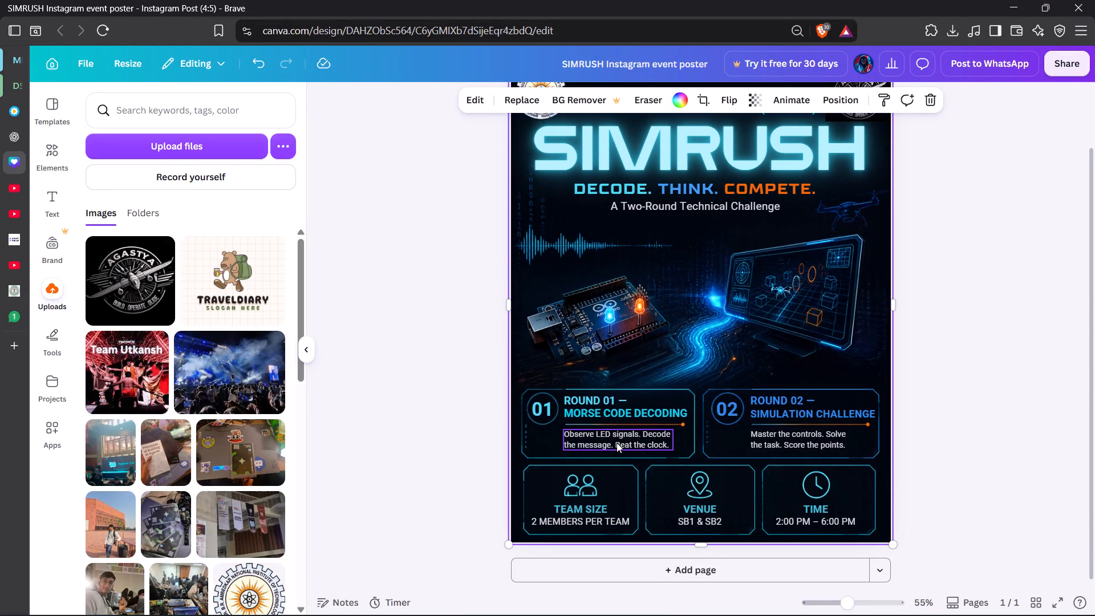
scroll(979, 447, up, 2)
scroll(976, 446, down, 1)
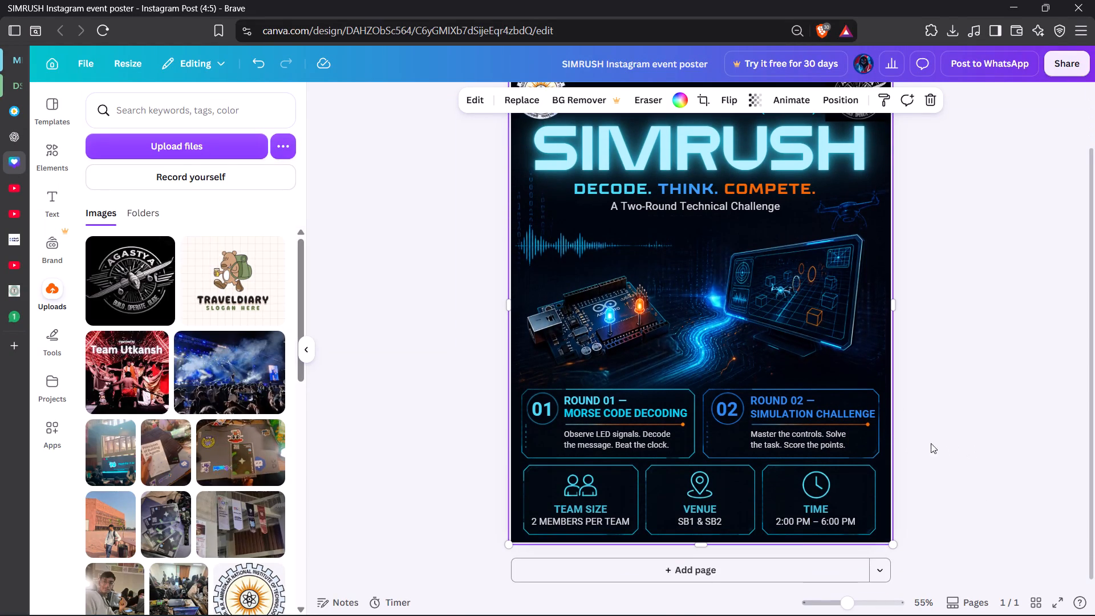
click(842, 424)
click(993, 425)
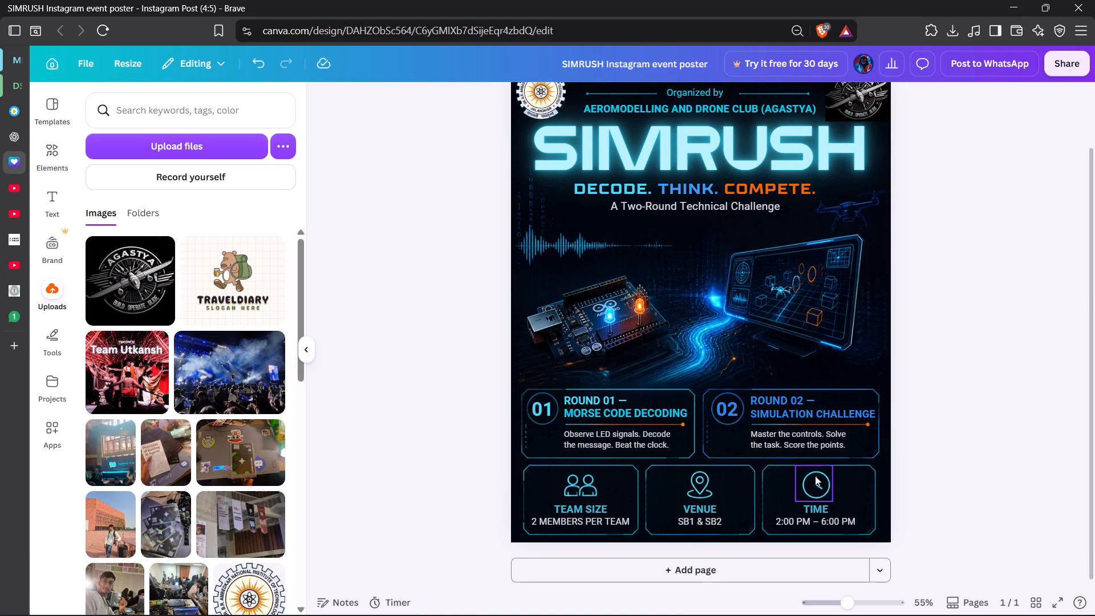
click(940, 433)
scroll(938, 435, up, 1)
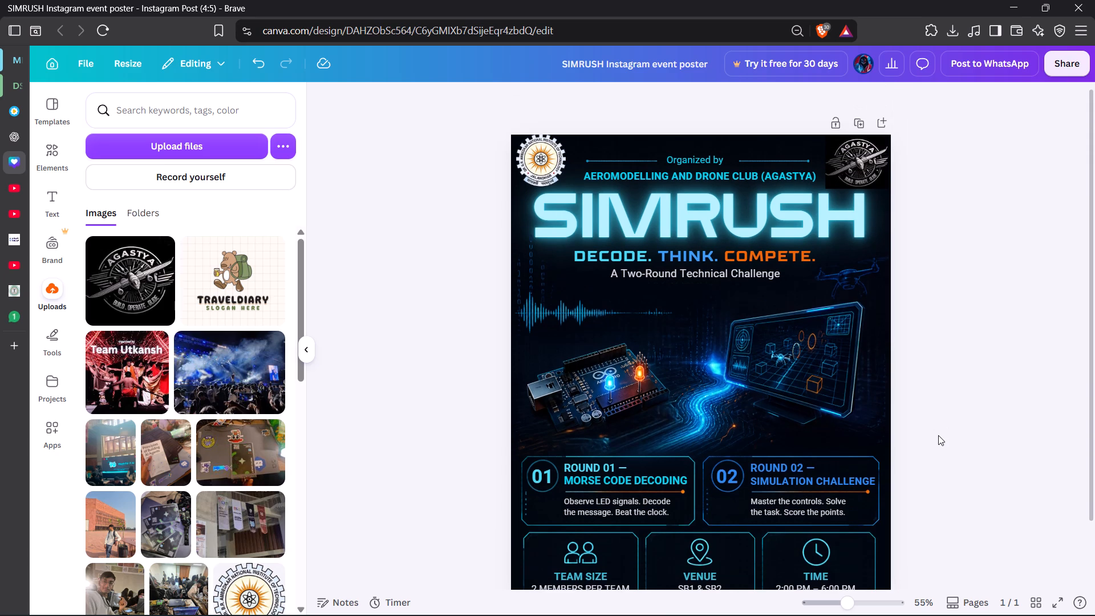
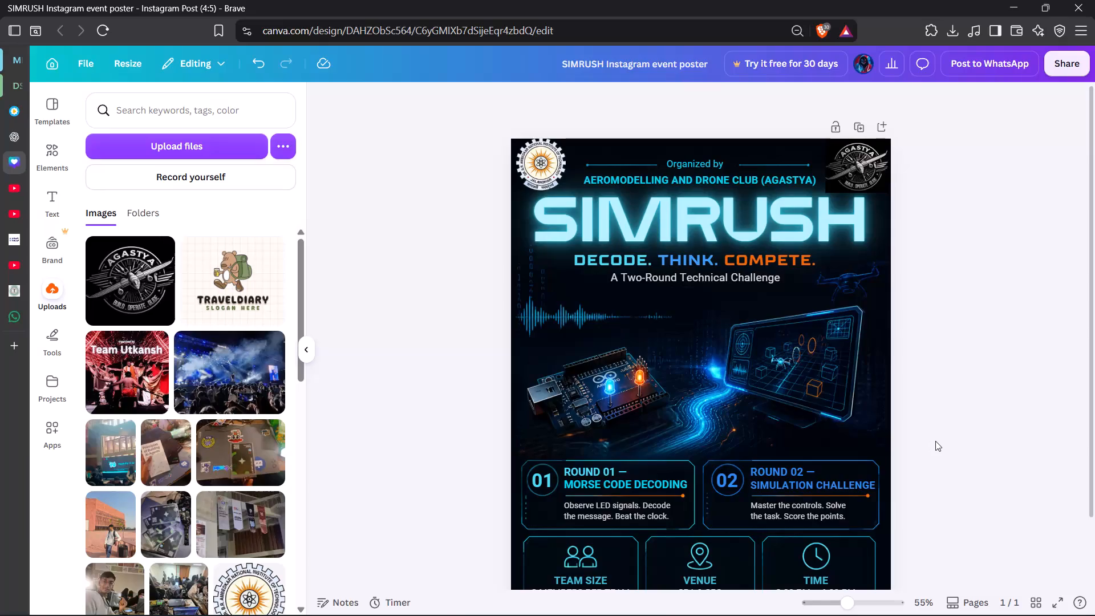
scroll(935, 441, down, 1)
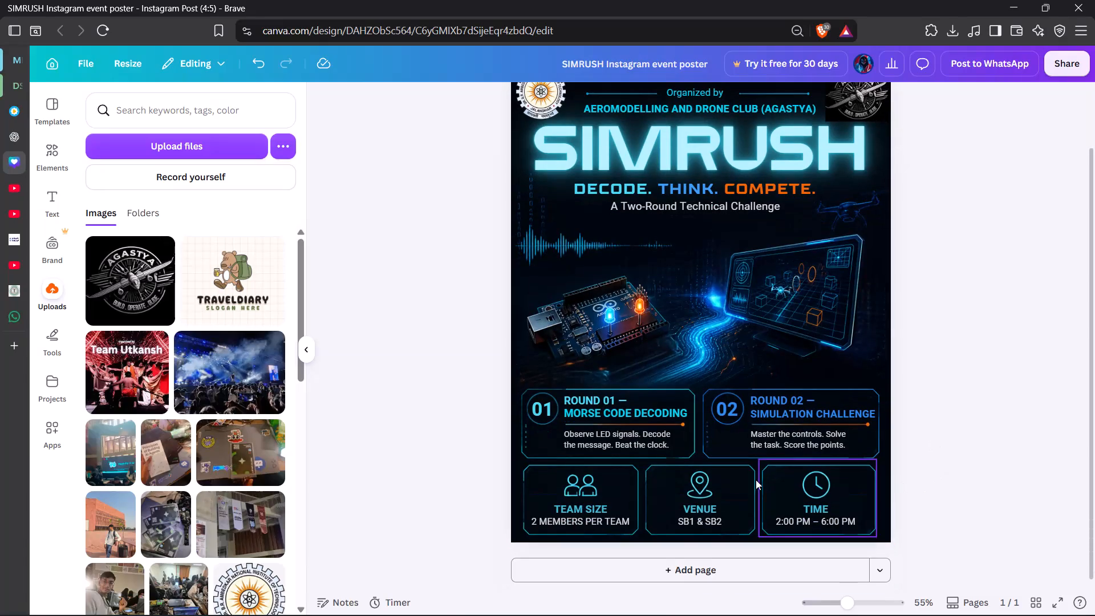
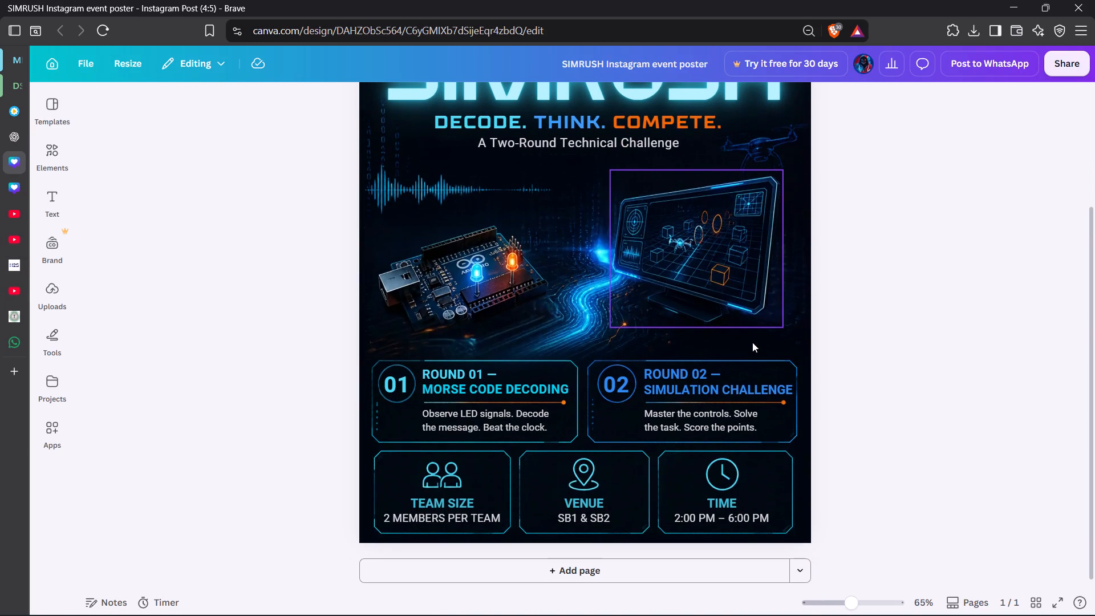
scroll(752, 342, down, 1)
ctrl+scroll(743, 365, up, 1)
scroll(743, 365, down, 1)
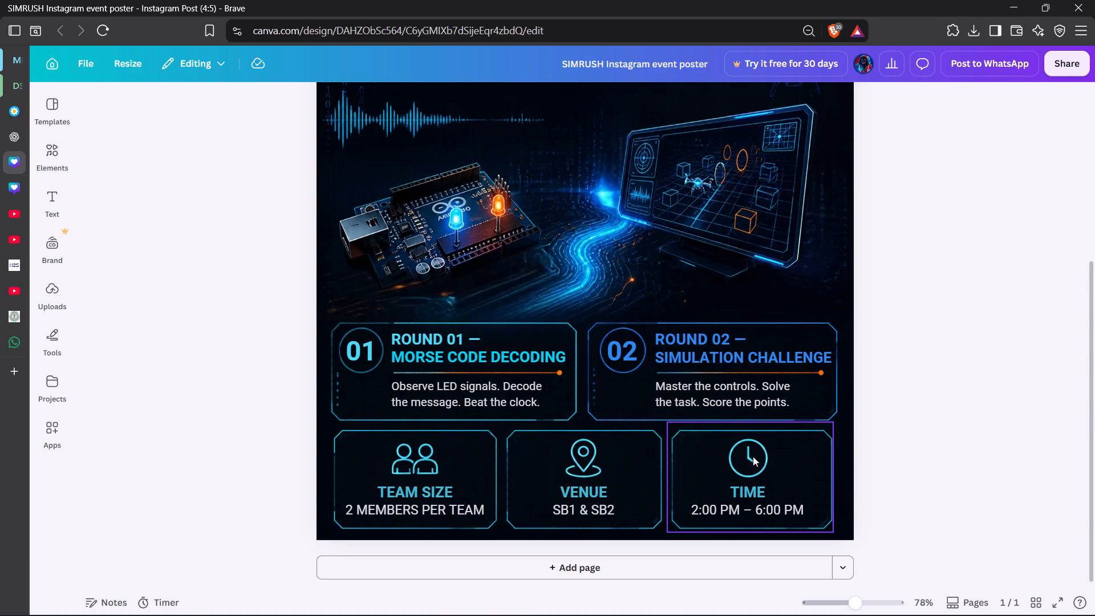
scroll(700, 286, up, 2)
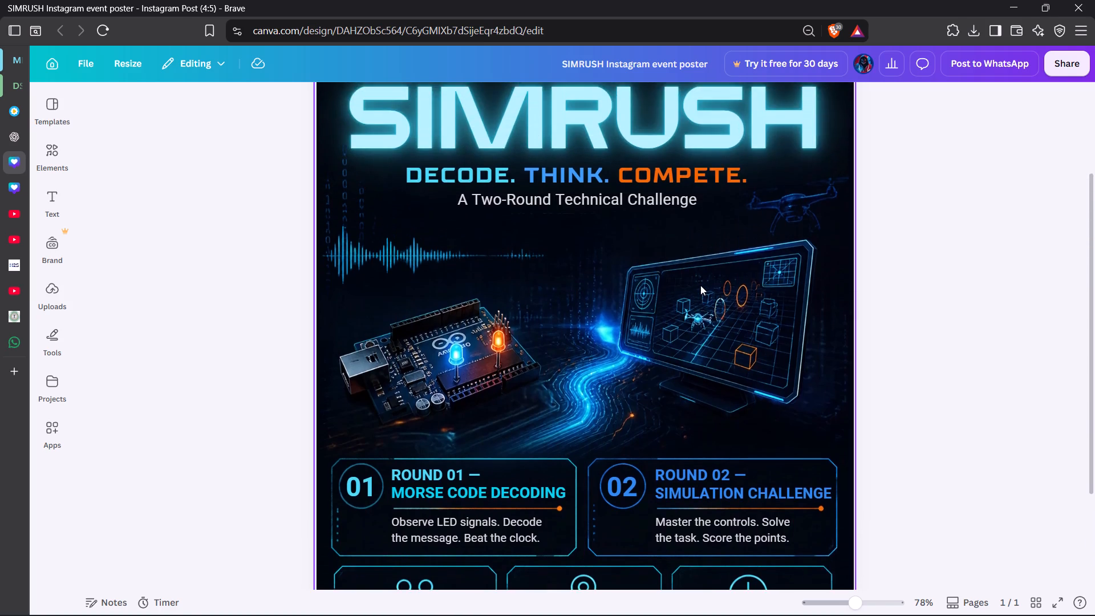
scroll(700, 285, down, 2)
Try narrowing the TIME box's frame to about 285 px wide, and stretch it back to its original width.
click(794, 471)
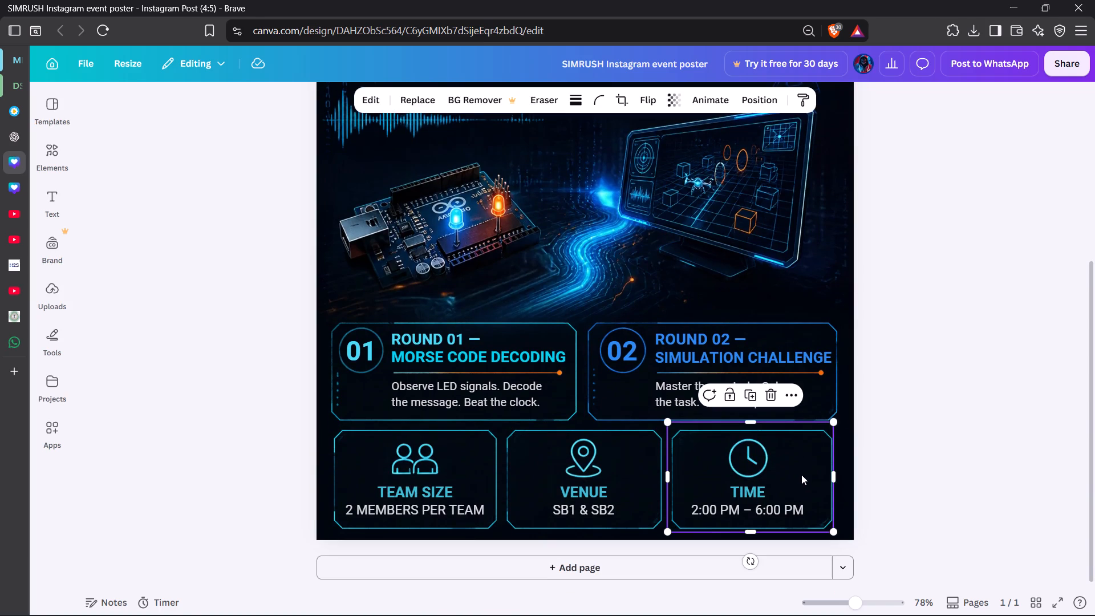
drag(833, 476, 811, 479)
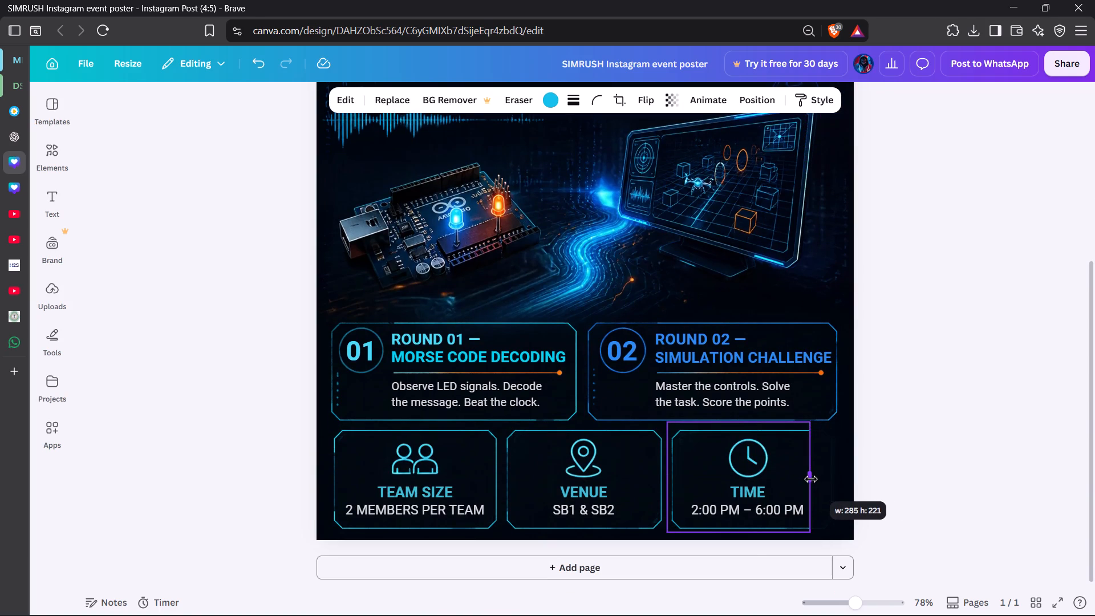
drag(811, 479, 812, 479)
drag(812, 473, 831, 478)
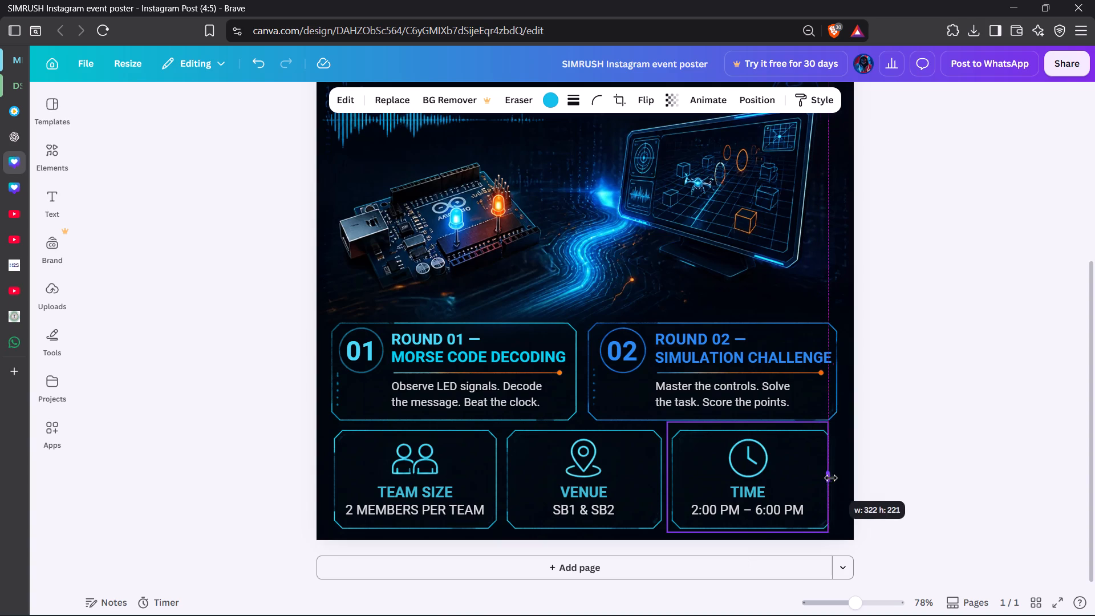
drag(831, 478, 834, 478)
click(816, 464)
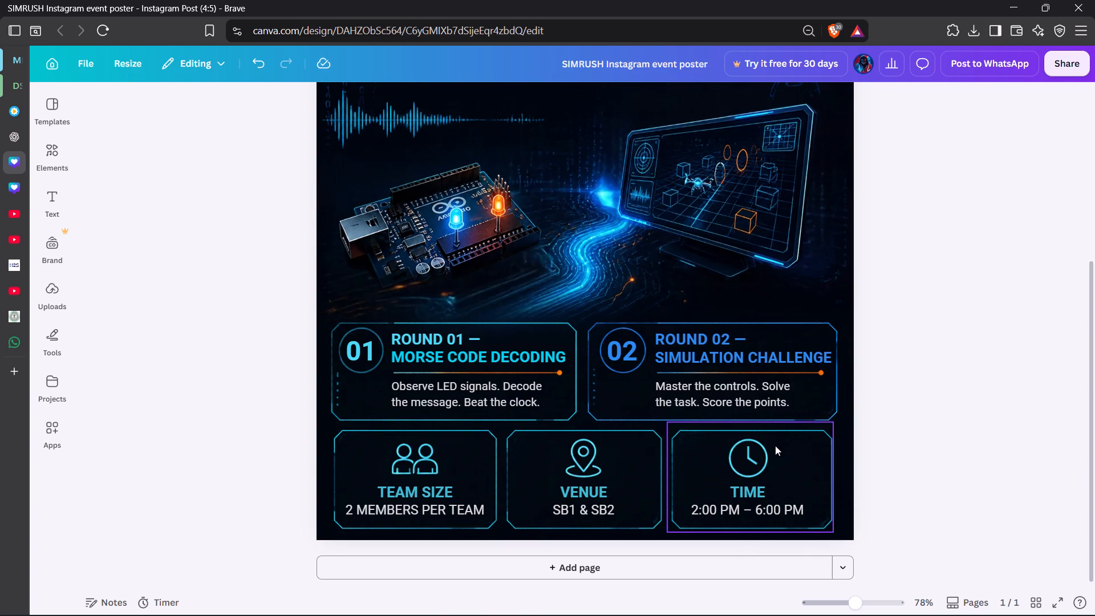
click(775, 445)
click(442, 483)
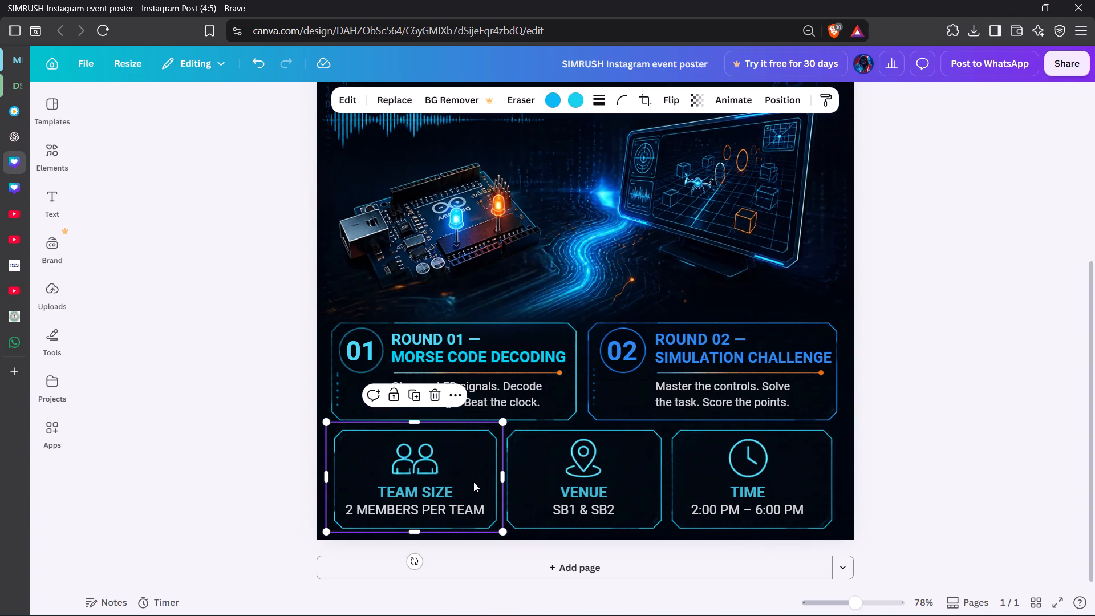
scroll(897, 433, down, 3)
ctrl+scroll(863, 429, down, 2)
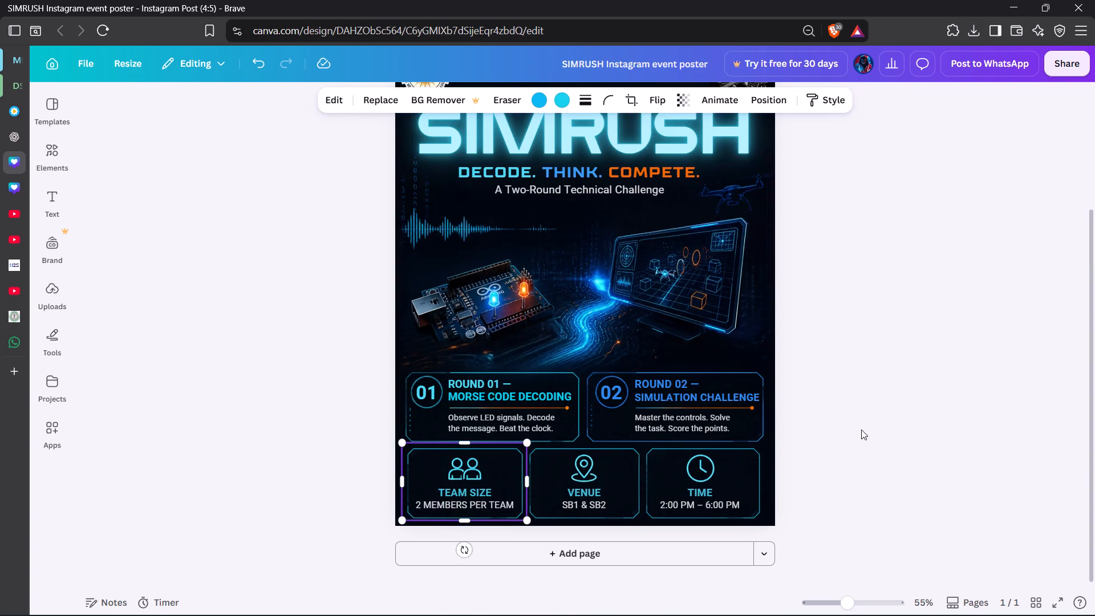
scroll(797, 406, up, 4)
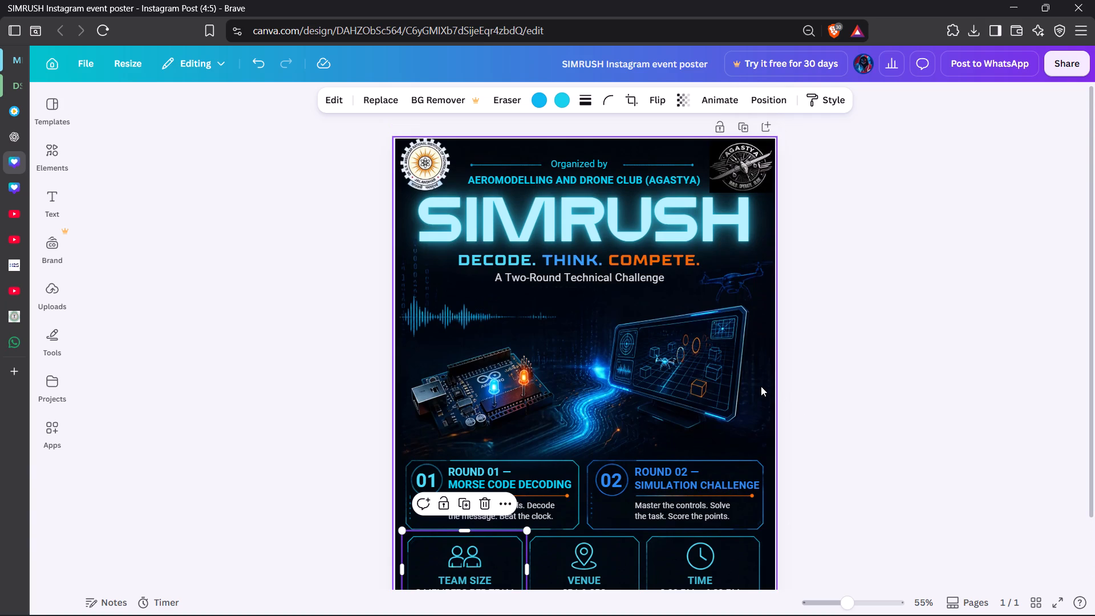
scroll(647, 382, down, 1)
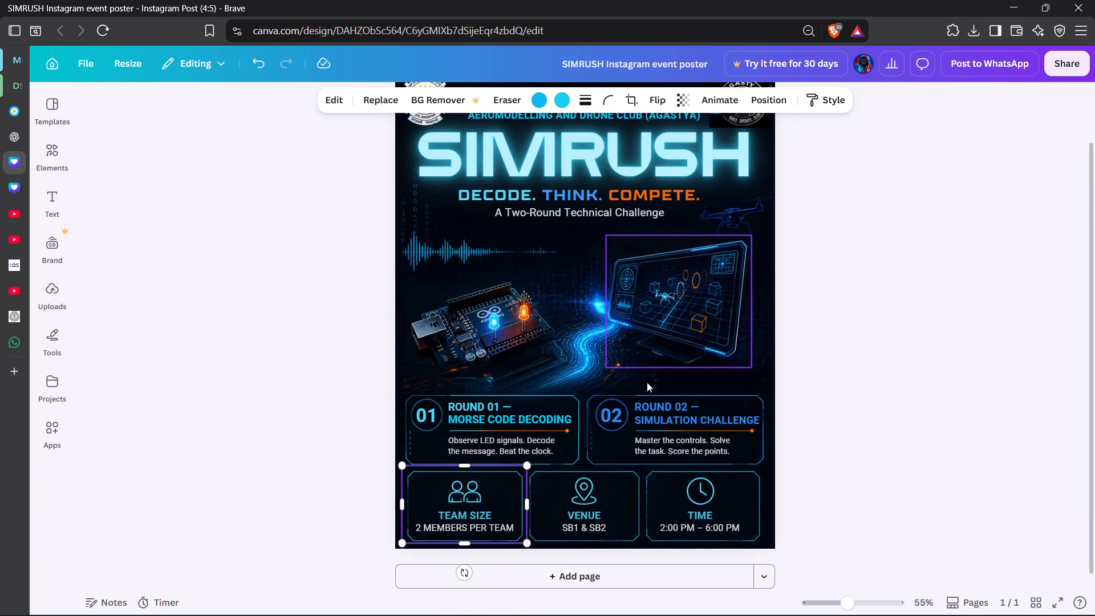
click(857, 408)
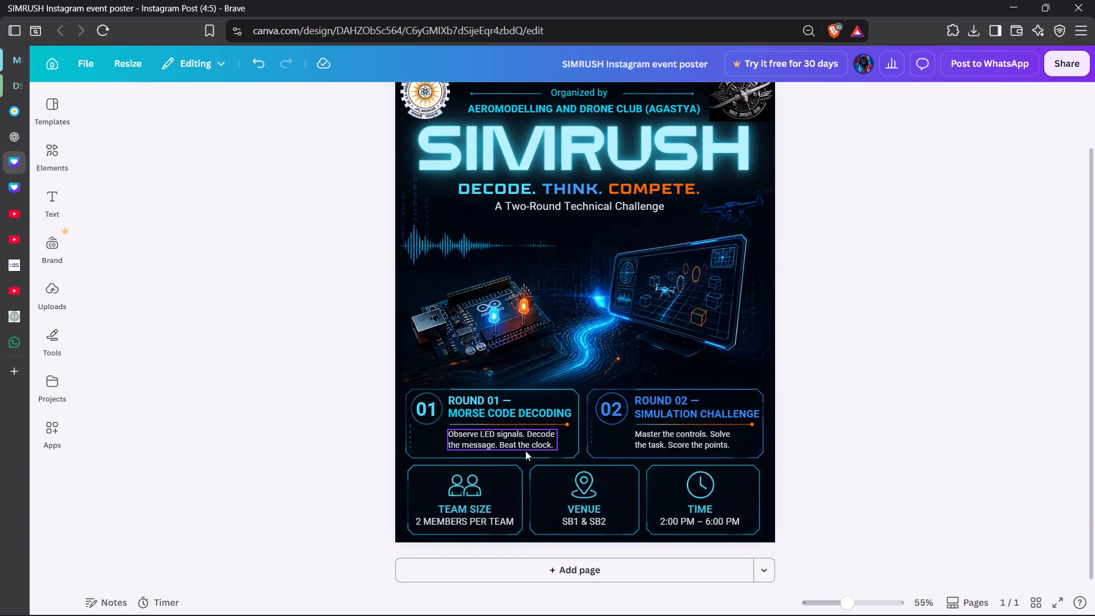
Nudge the Arduino board and monitor illustrations slightly upward on the poster.
scroll(520, 455, up, 2)
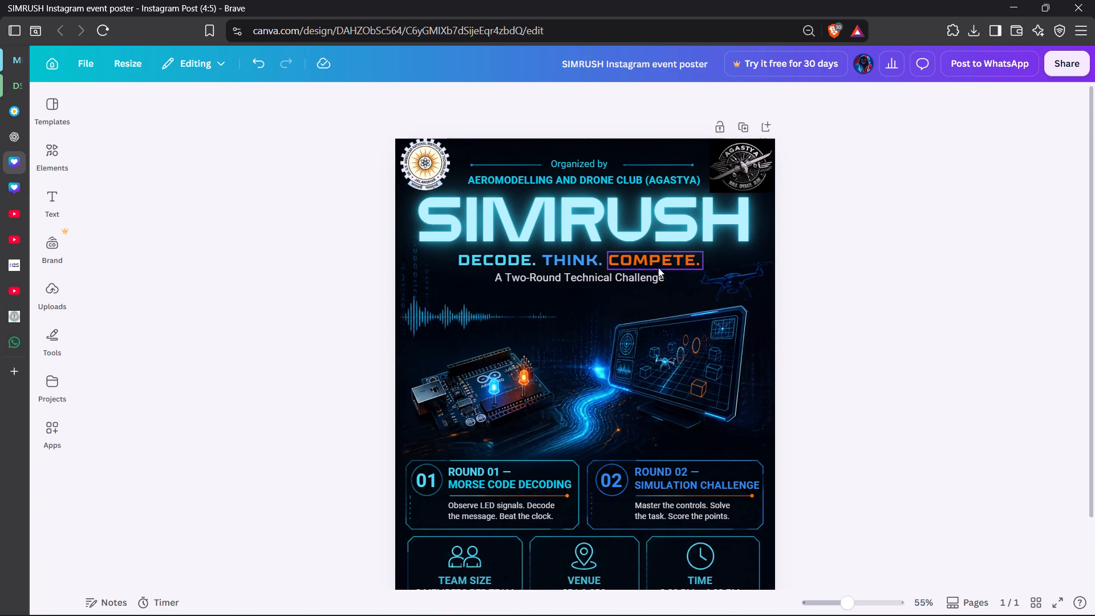
click(512, 318)
drag(512, 318, 510, 311)
click(492, 391)
drag(492, 391, 492, 387)
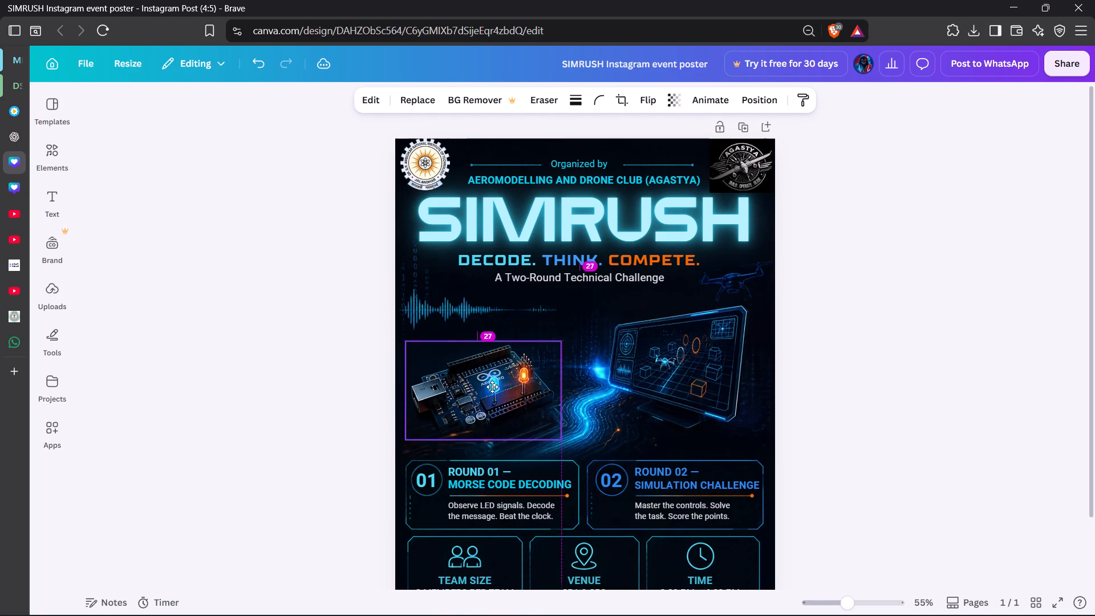
drag(492, 387, 492, 384)
click(680, 363)
drag(680, 363, 674, 360)
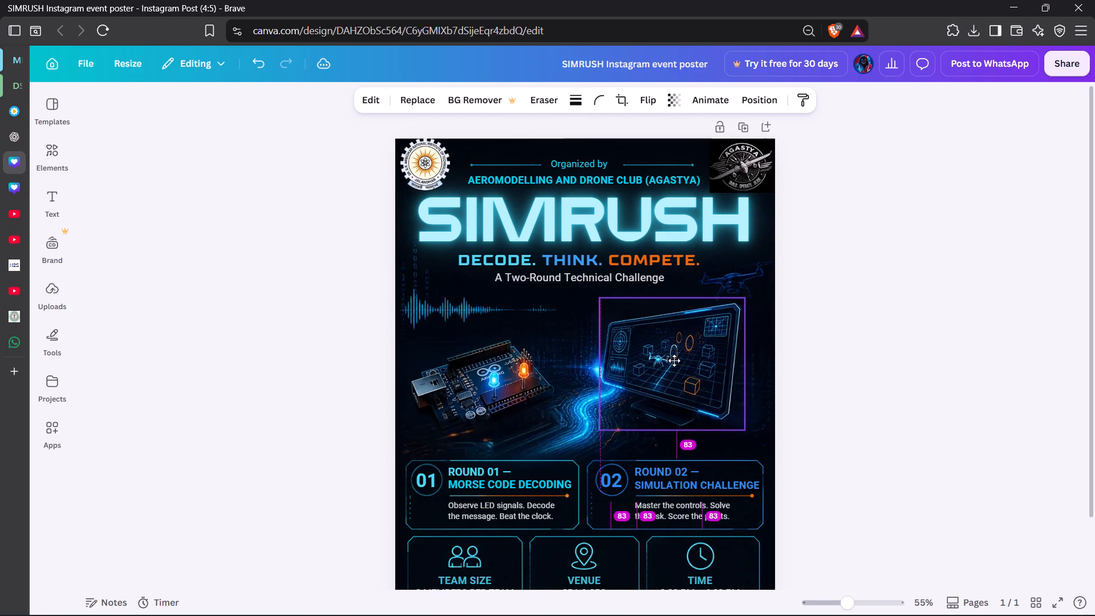
drag(674, 360, 680, 354)
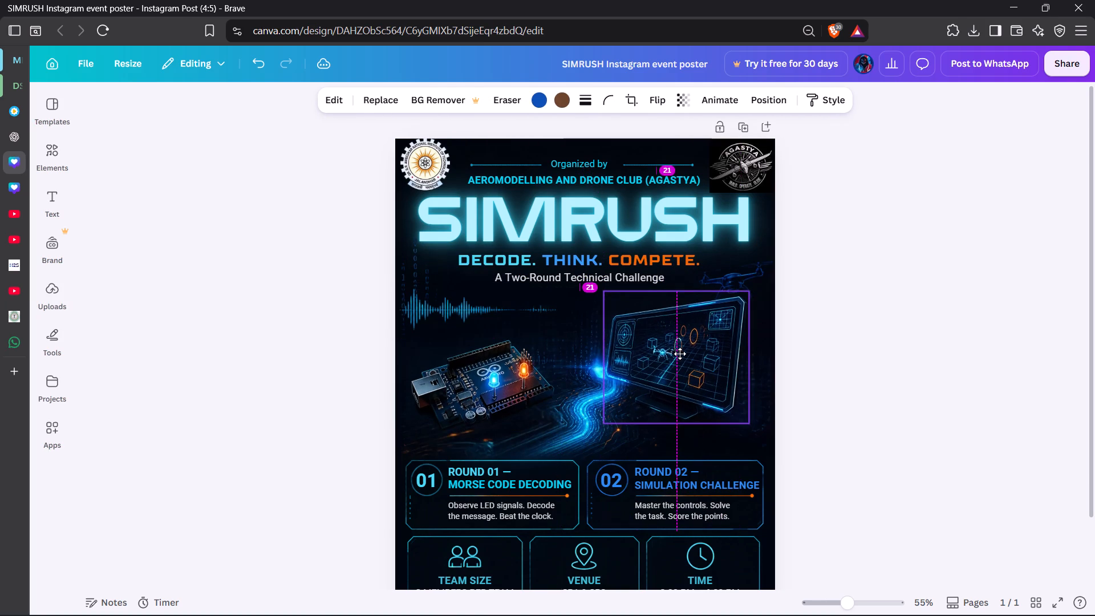
drag(680, 354, 683, 350)
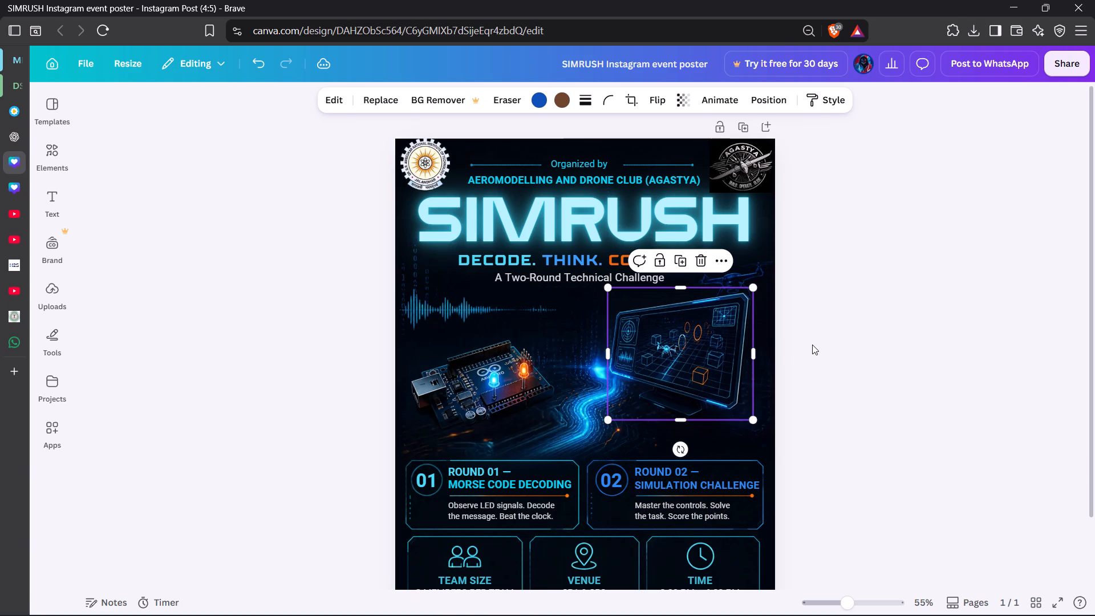
click(812, 345)
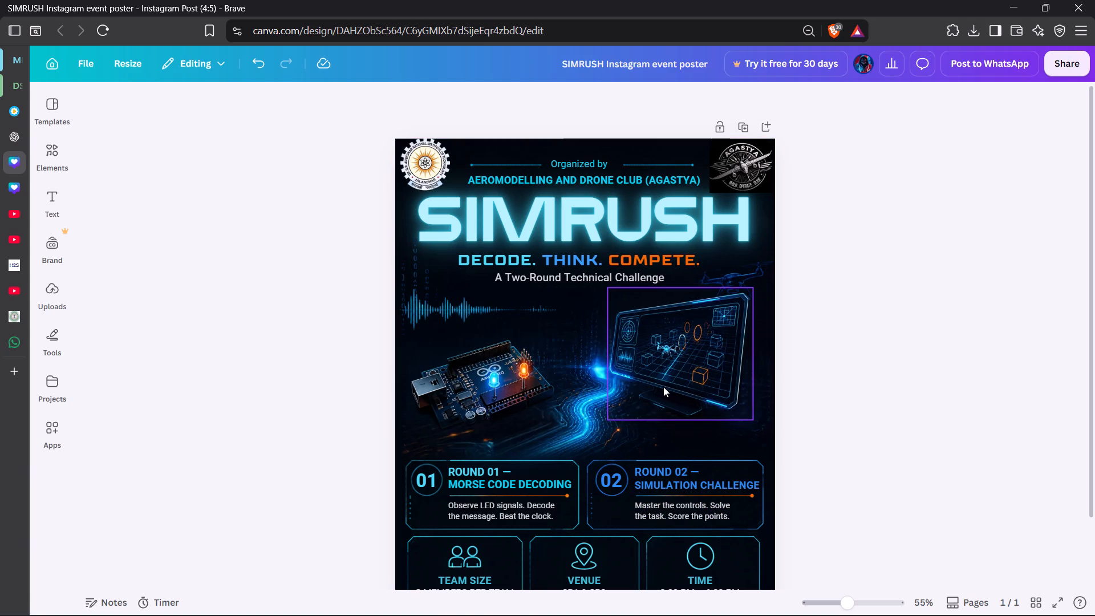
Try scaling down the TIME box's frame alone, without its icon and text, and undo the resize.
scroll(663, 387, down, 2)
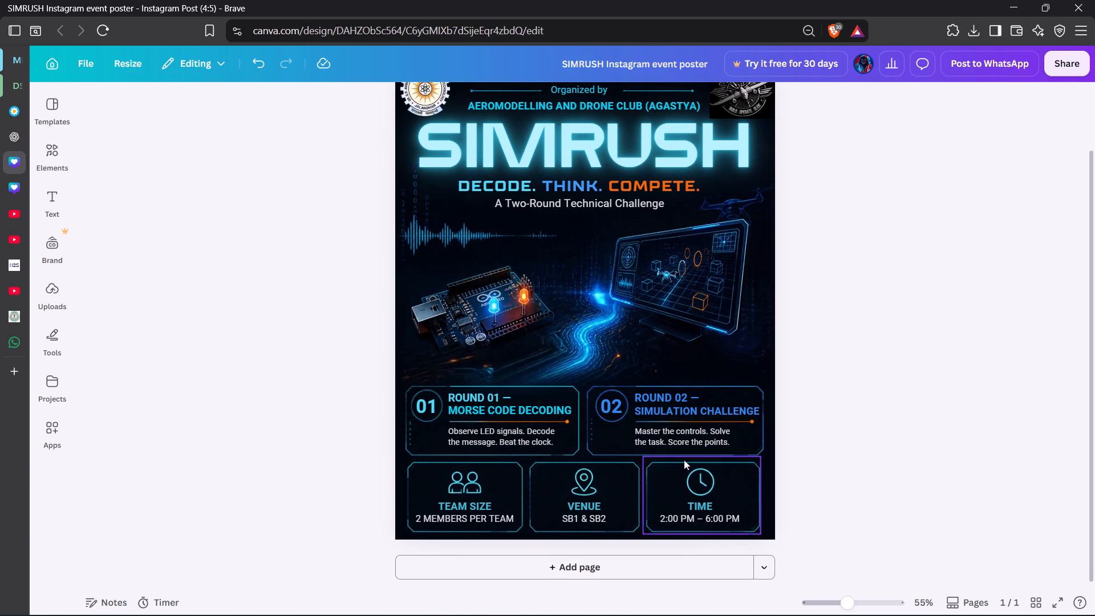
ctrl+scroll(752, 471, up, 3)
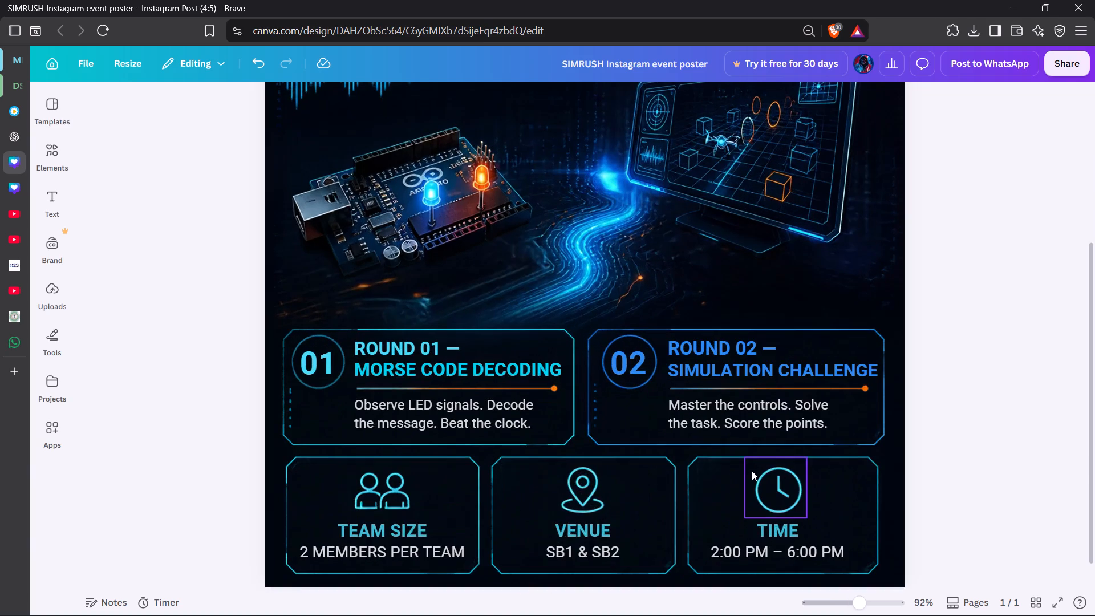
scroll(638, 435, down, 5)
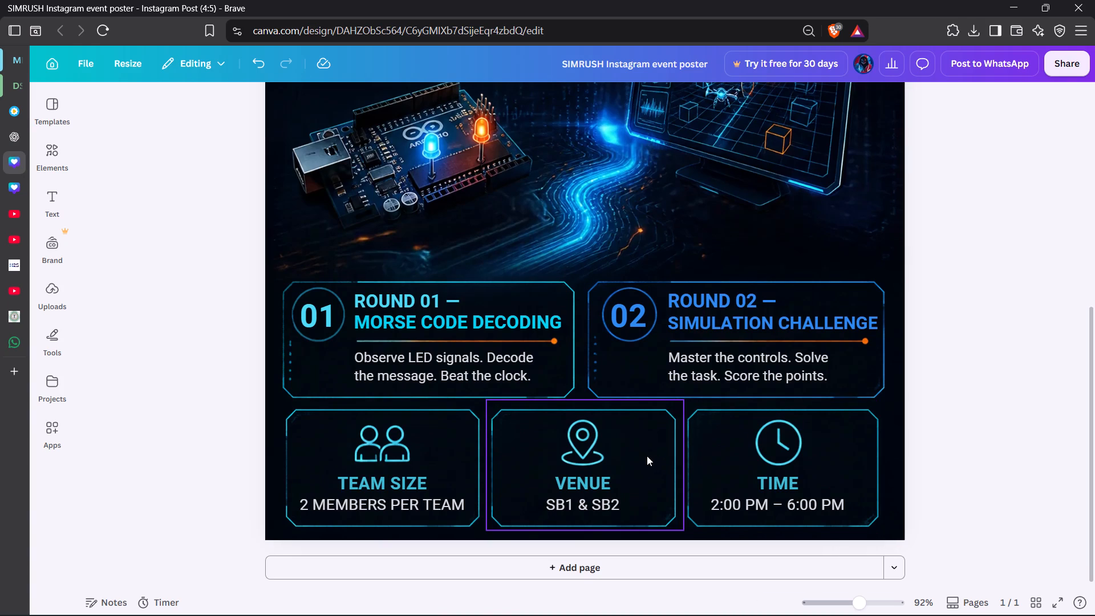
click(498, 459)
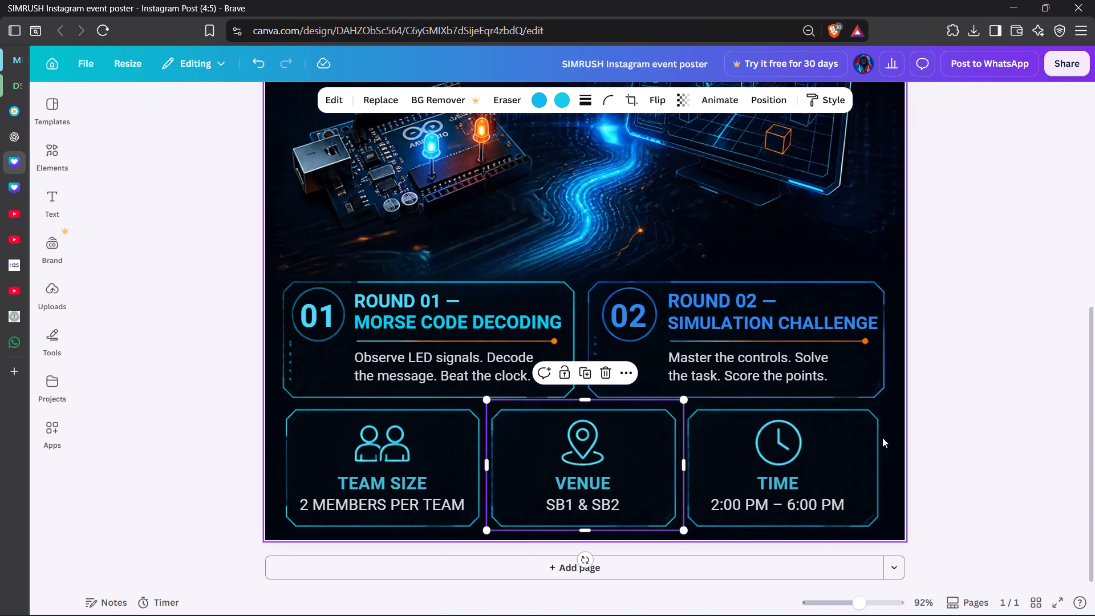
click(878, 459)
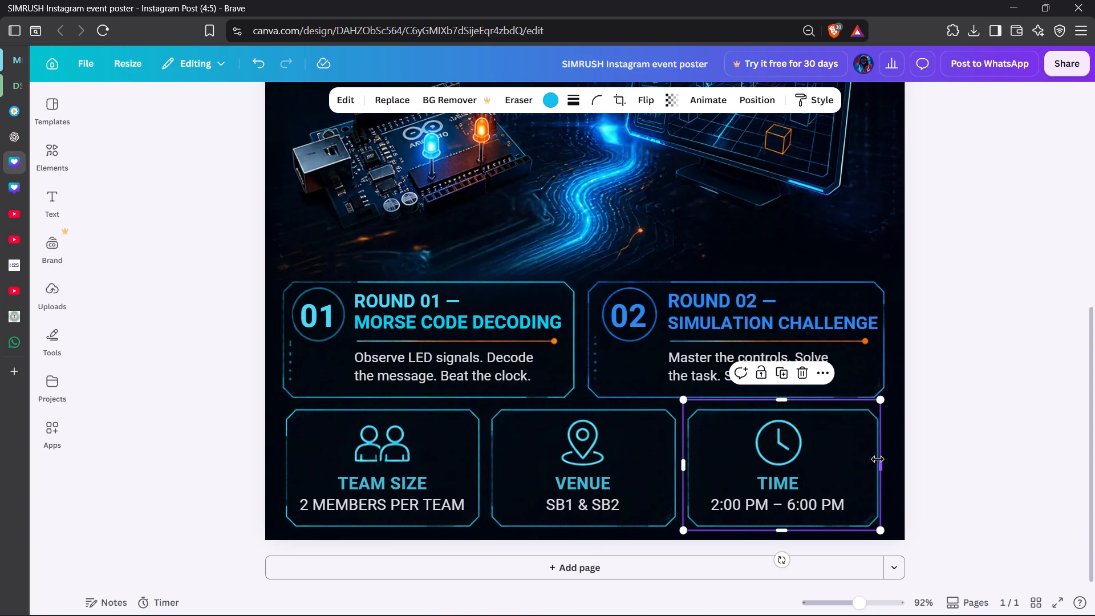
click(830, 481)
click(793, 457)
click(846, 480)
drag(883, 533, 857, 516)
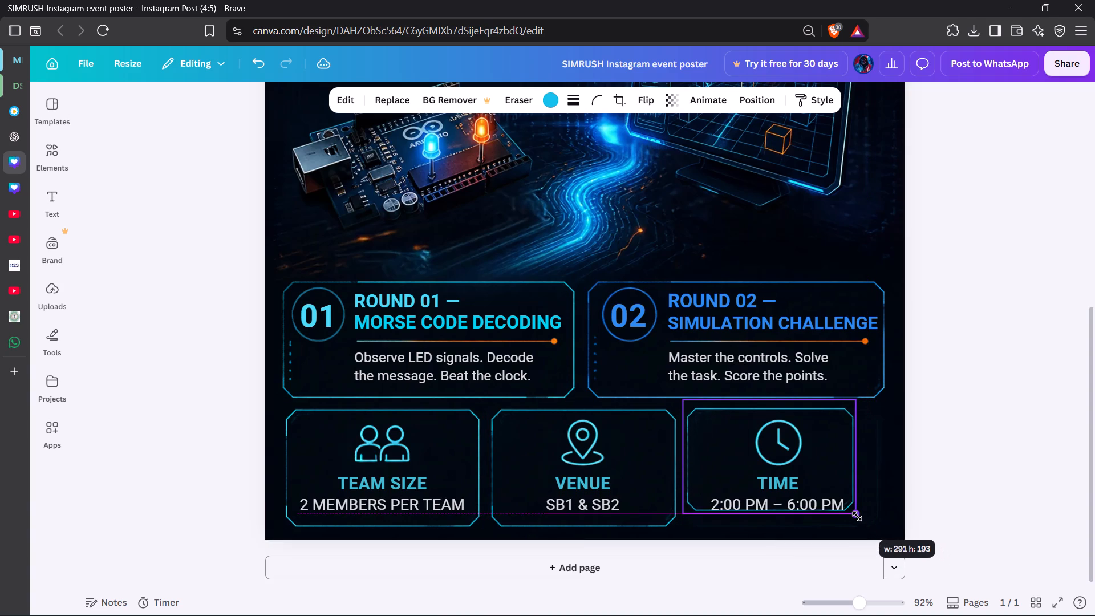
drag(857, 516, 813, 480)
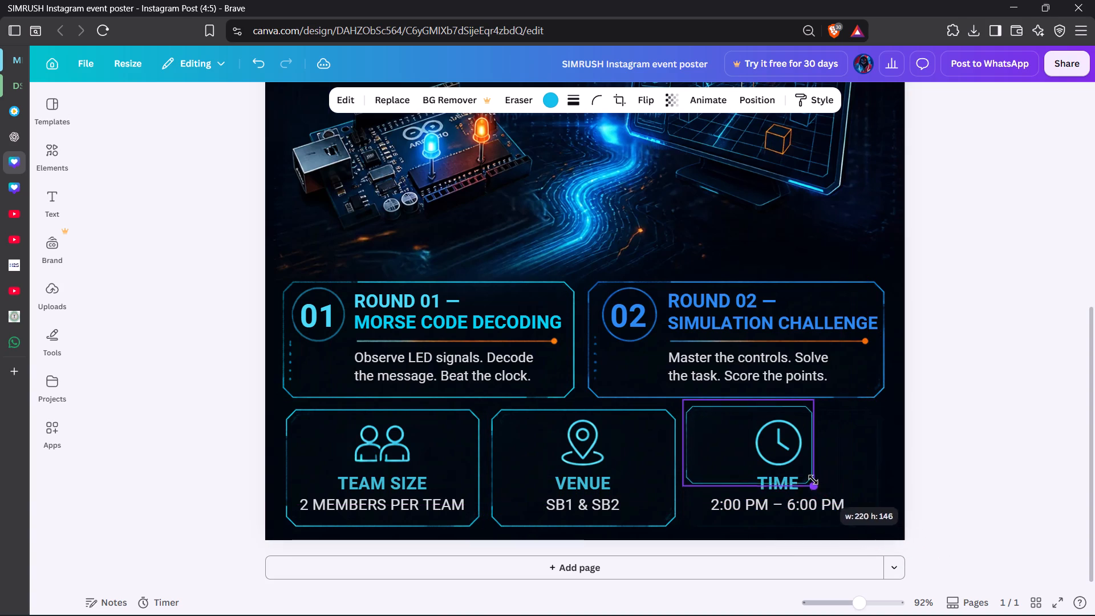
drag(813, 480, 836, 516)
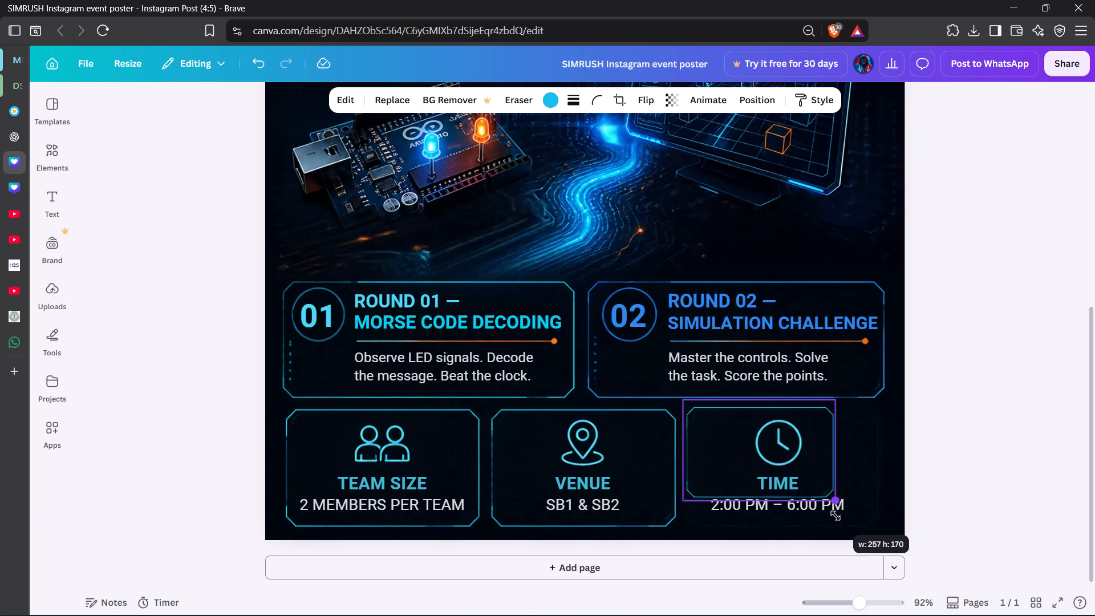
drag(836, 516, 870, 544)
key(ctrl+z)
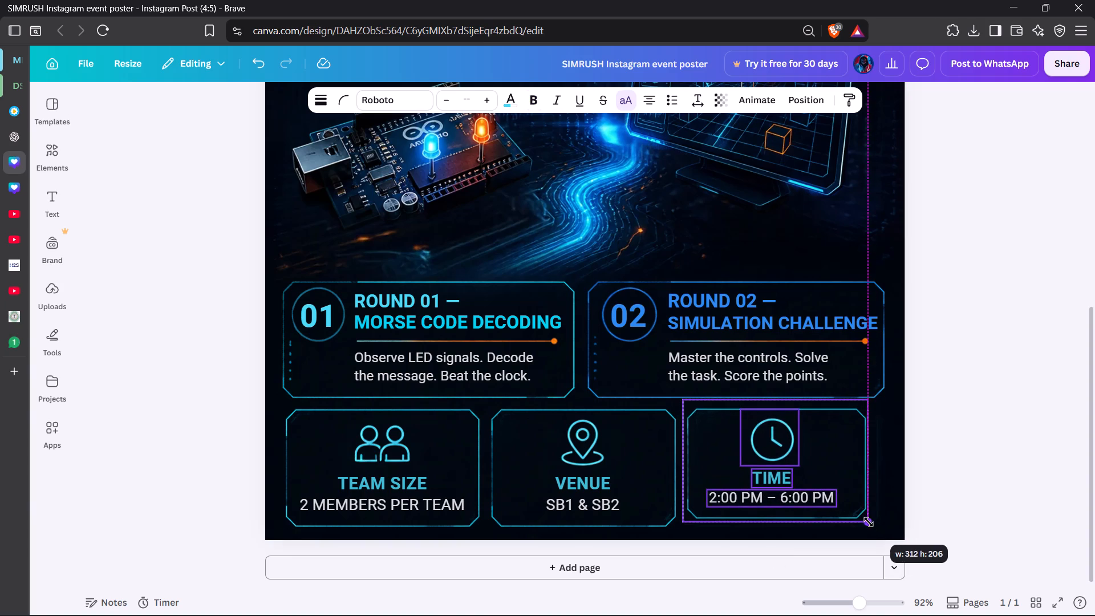
drag(869, 522, 855, 521)
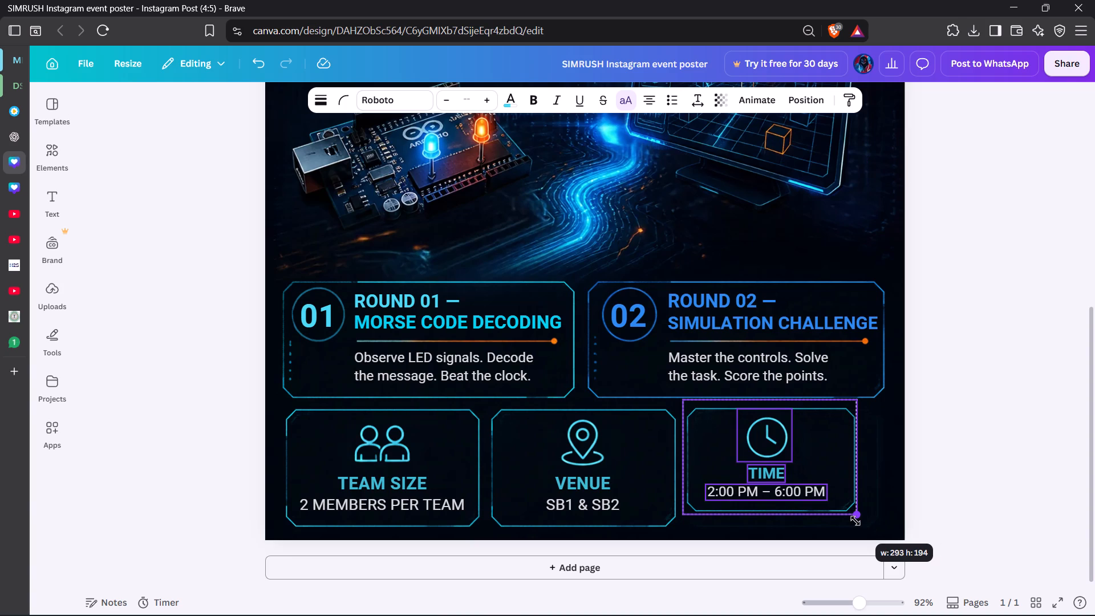
drag(855, 521, 855, 521)
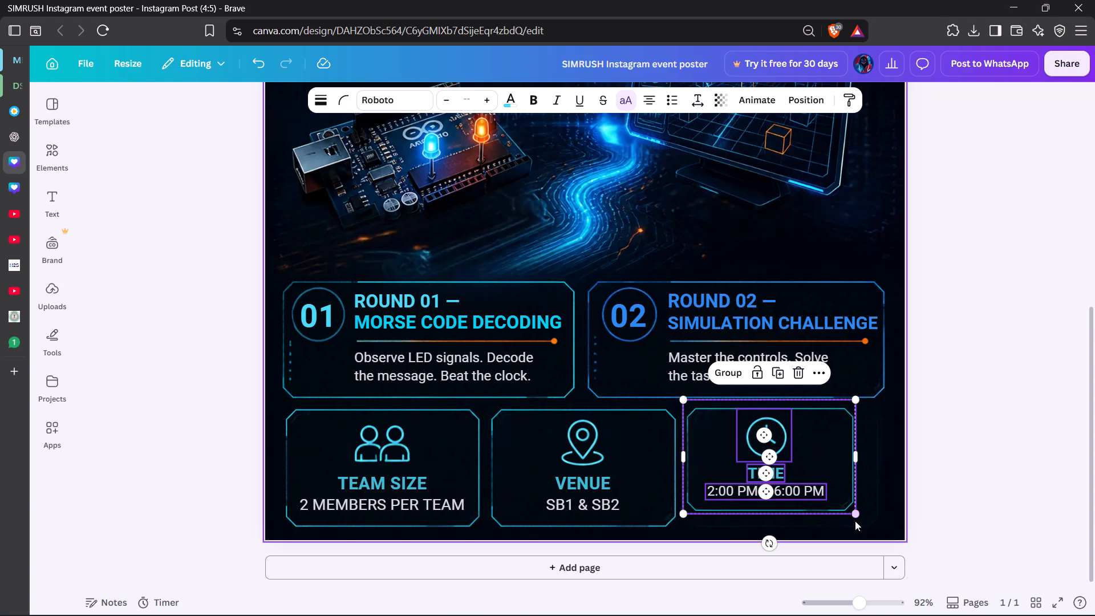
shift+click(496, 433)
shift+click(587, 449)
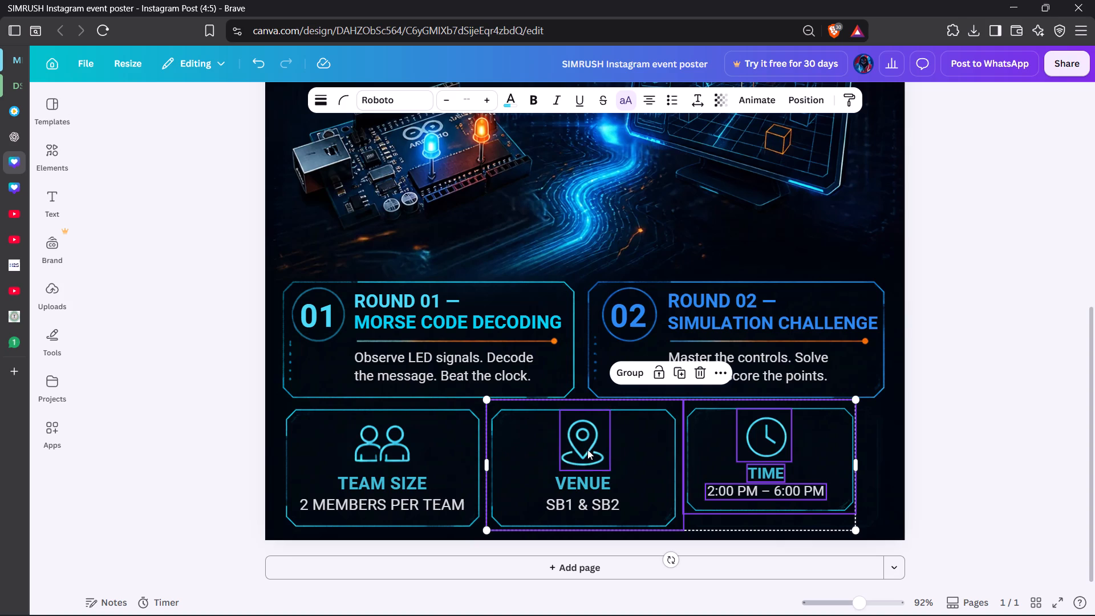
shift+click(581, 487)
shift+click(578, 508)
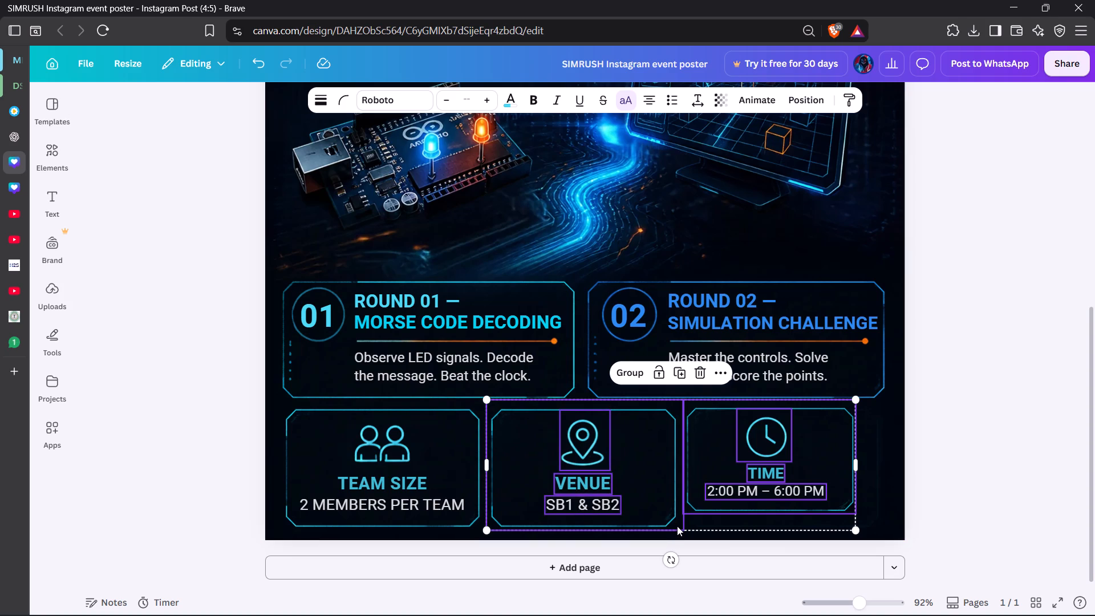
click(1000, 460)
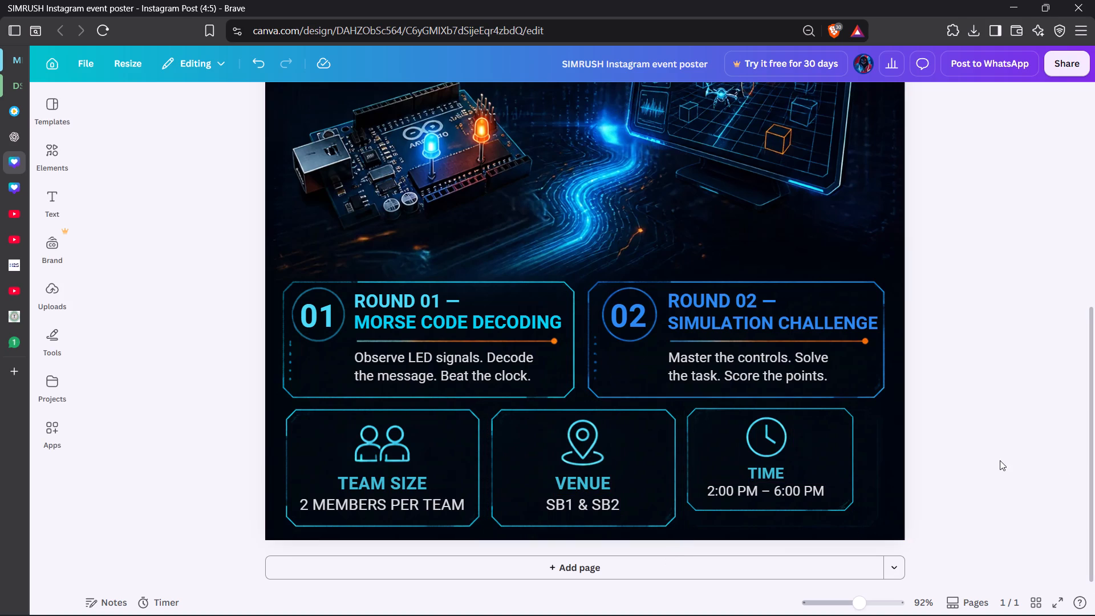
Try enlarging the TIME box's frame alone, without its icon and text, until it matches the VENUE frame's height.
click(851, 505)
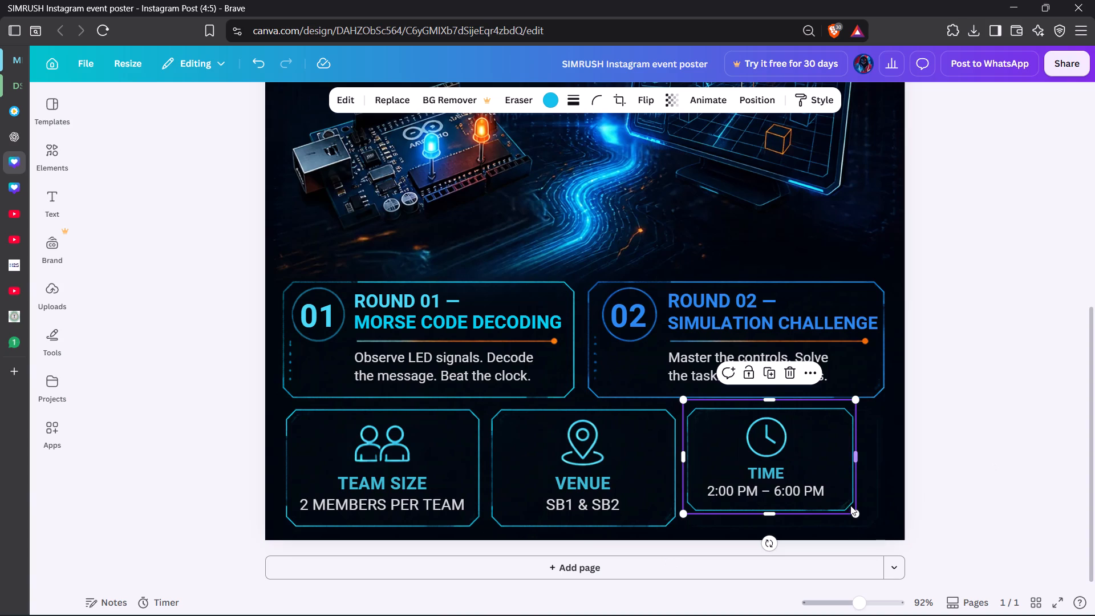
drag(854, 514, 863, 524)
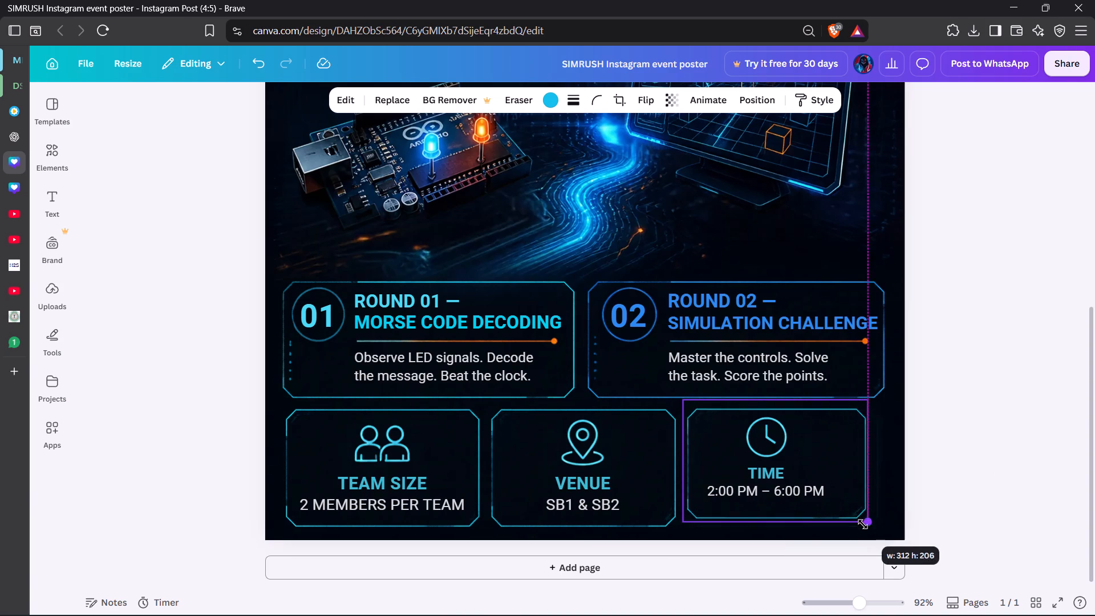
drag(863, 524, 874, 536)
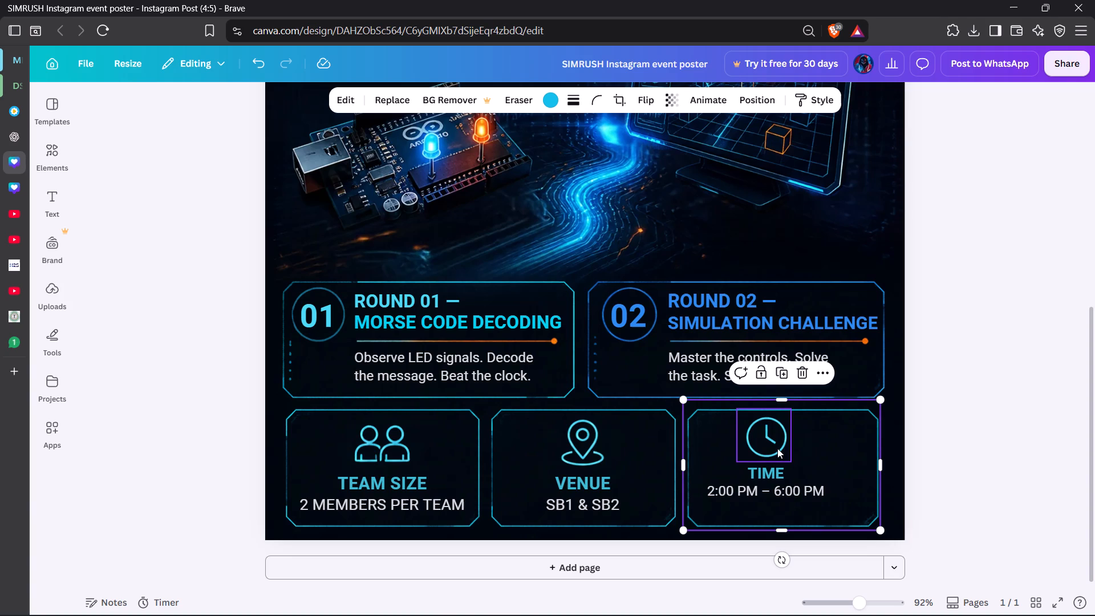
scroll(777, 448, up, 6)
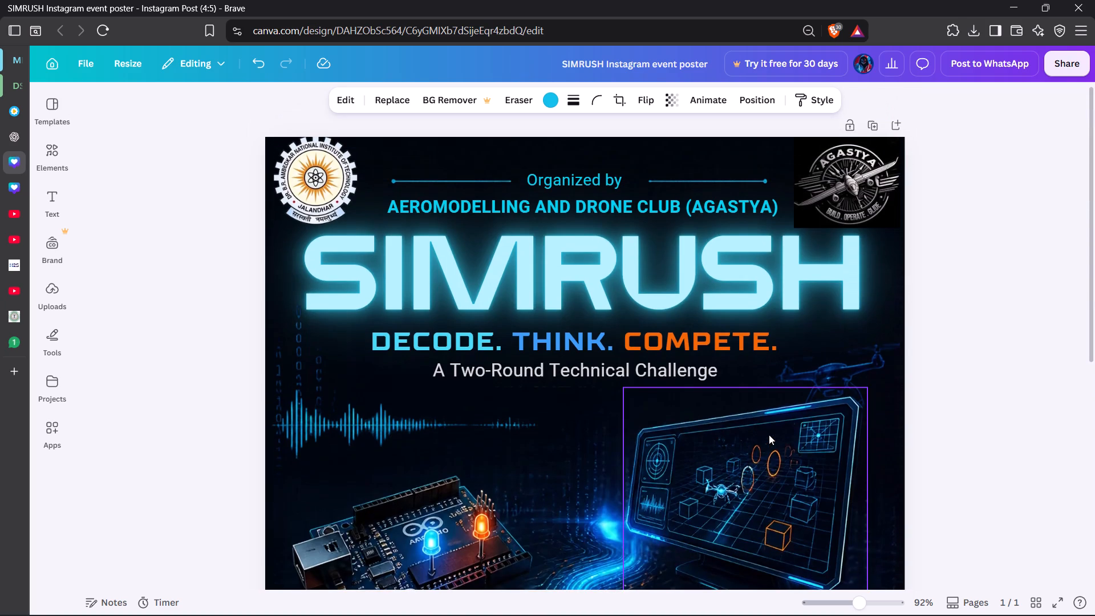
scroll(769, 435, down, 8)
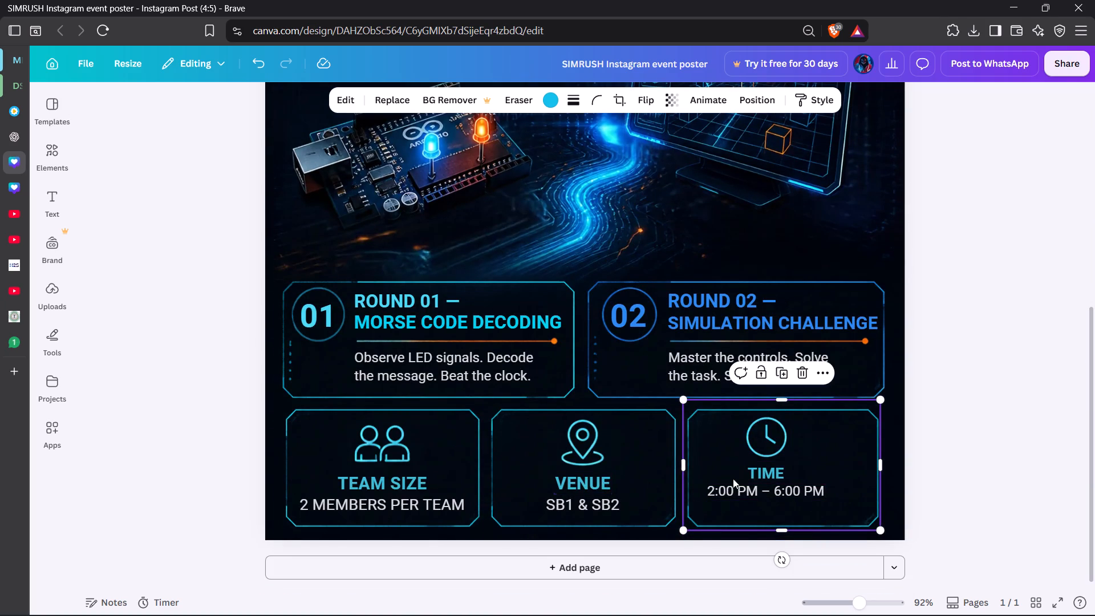
Undo the TIME frame's enlargement and the earlier scaling down of the whole TIME box.
key(ctrl+z)
key(ctrl+z)
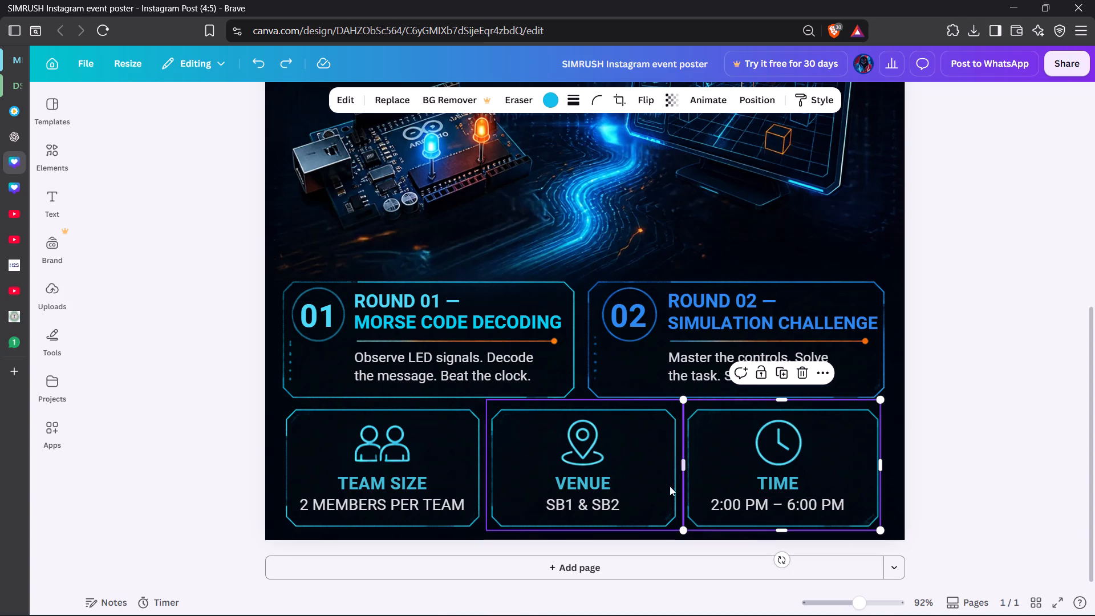
Shrink the VENUE box's location pin slightly and move the VENUE heading and the SB1 & SB2 line up beneath it.
click(582, 452)
drag(611, 471, 607, 464)
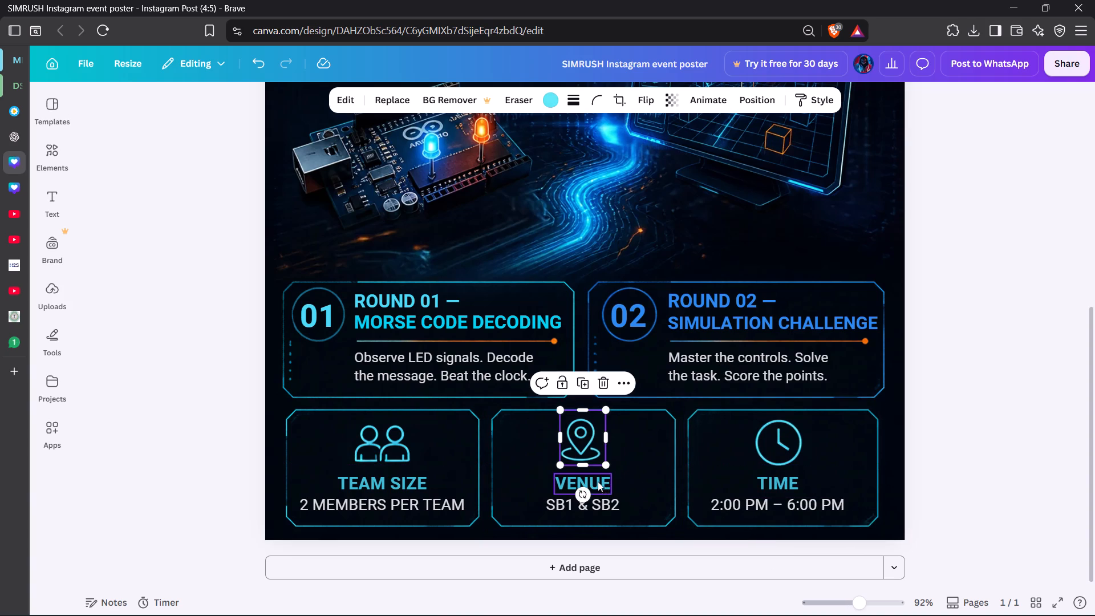
click(596, 481)
drag(586, 480, 586, 479)
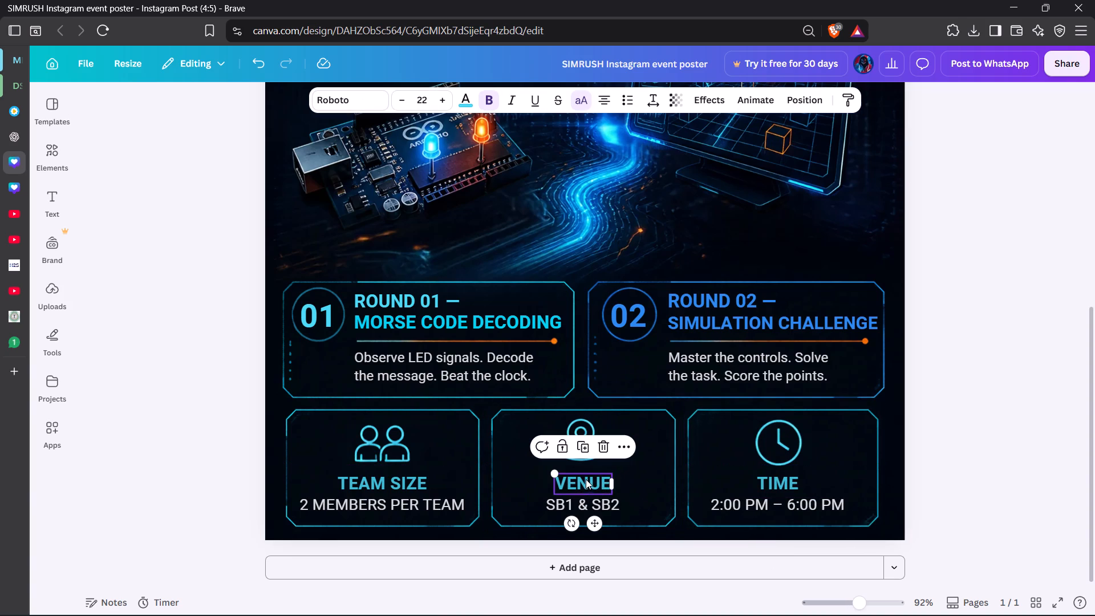
drag(586, 479, 586, 473)
click(588, 498)
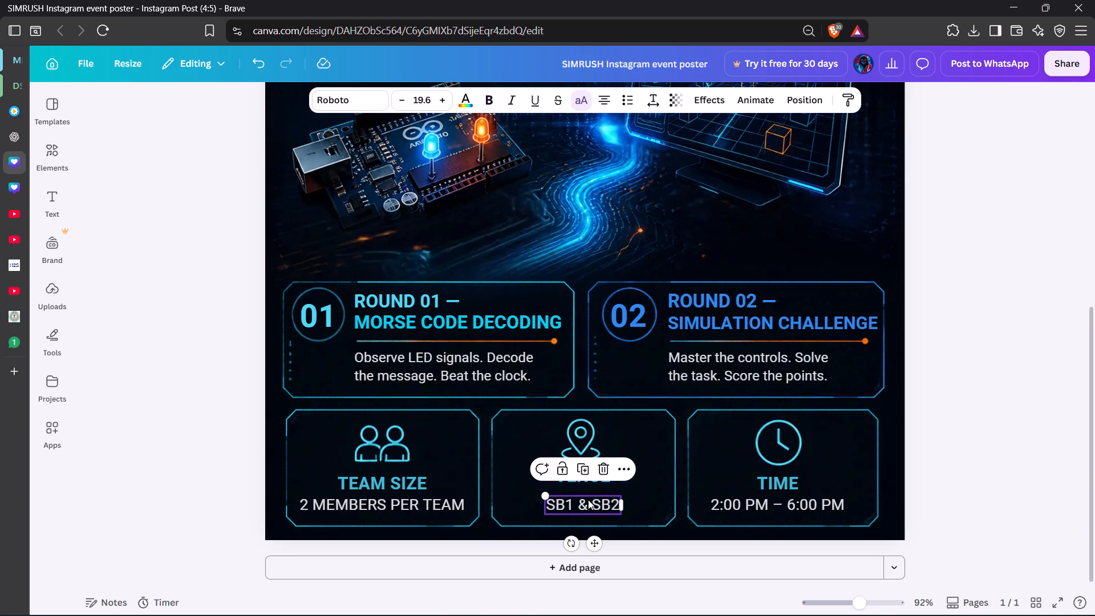
click(588, 500)
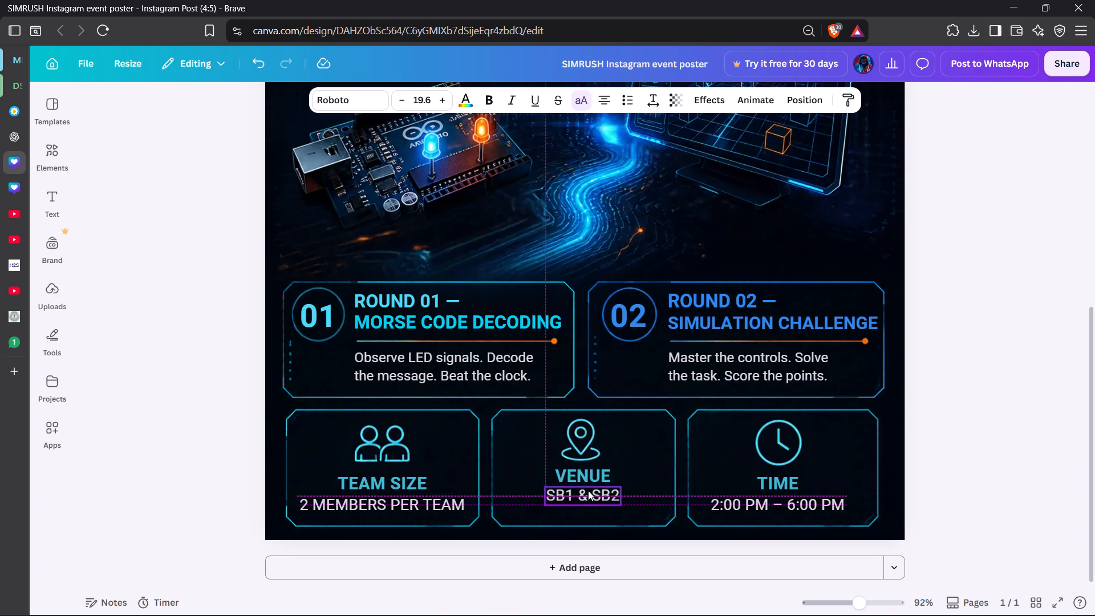
Scale the location pin, VENUE heading and SB1 & SB2 line down together, bringing the SB1 & SB2 text to size 17.7.
click(663, 428)
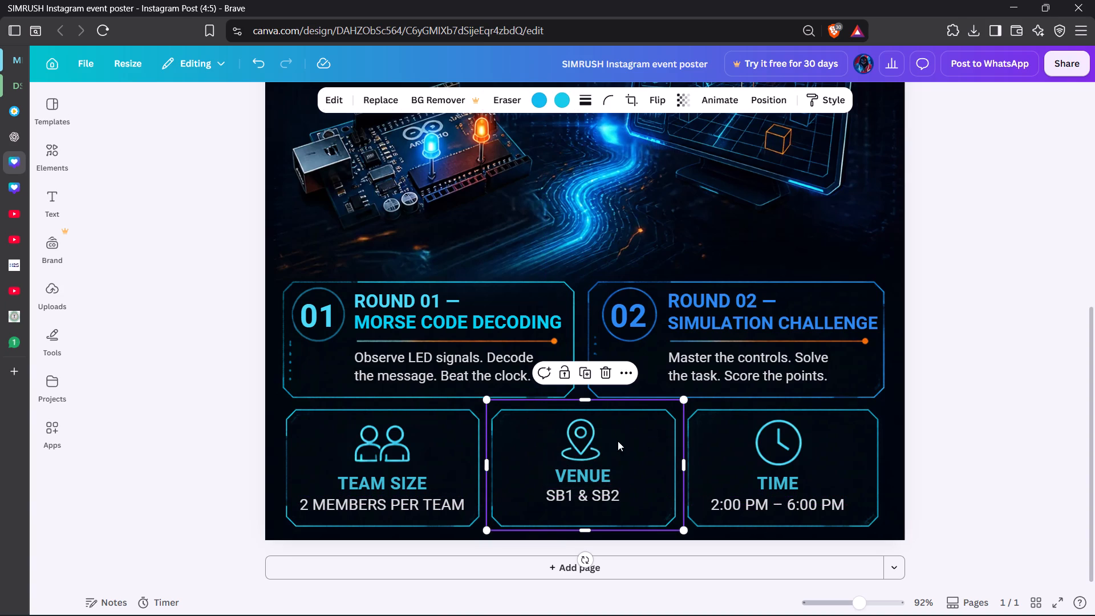
click(583, 442)
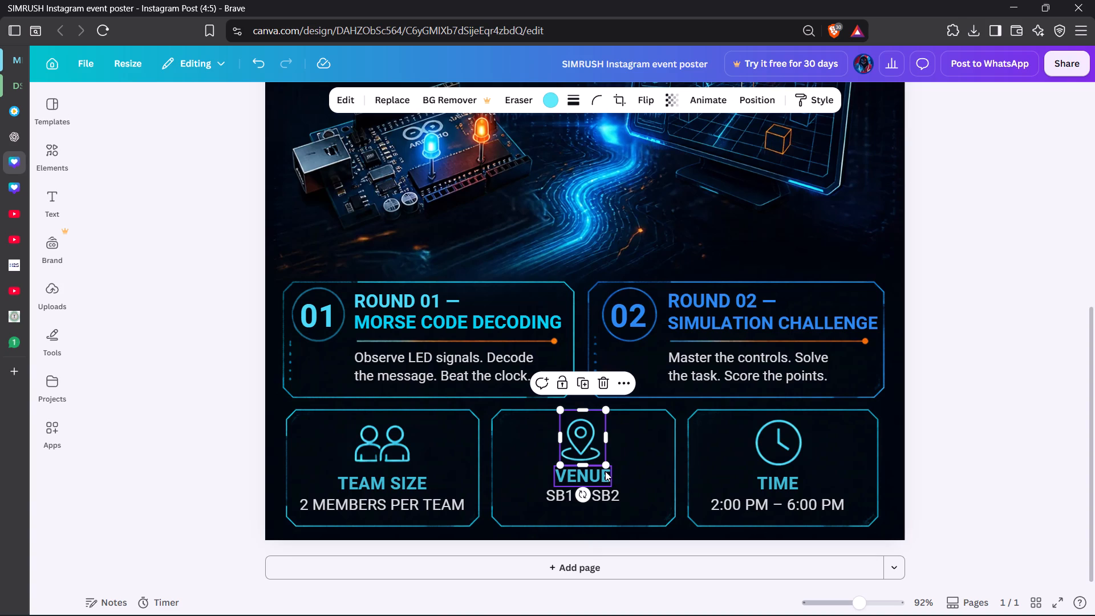
shift+click(597, 474)
shift+click(597, 491)
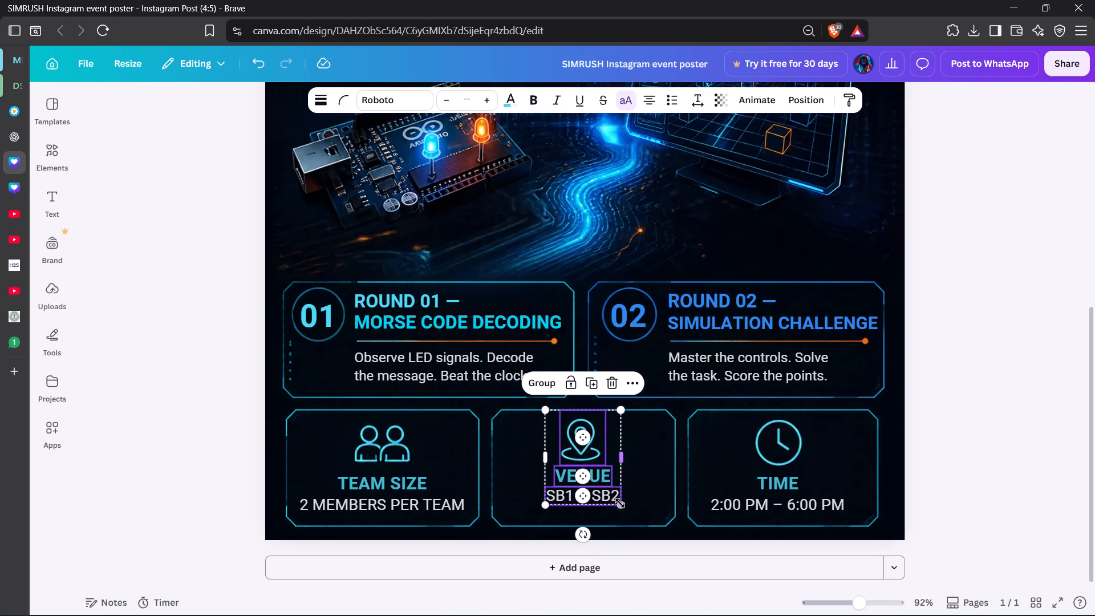
drag(620, 509, 615, 499)
click(935, 436)
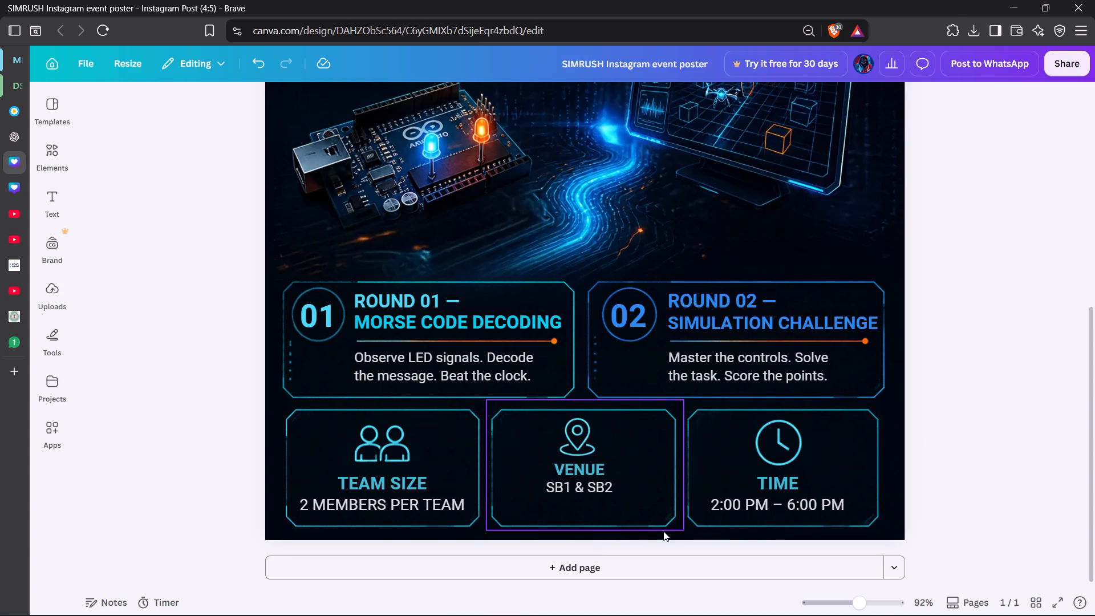
Duplicate the SB1 & SB2 line directly below itself, replace the copy's text with 31 October, and widen it to fit on one line.
click(603, 488)
key(ctrl+c)
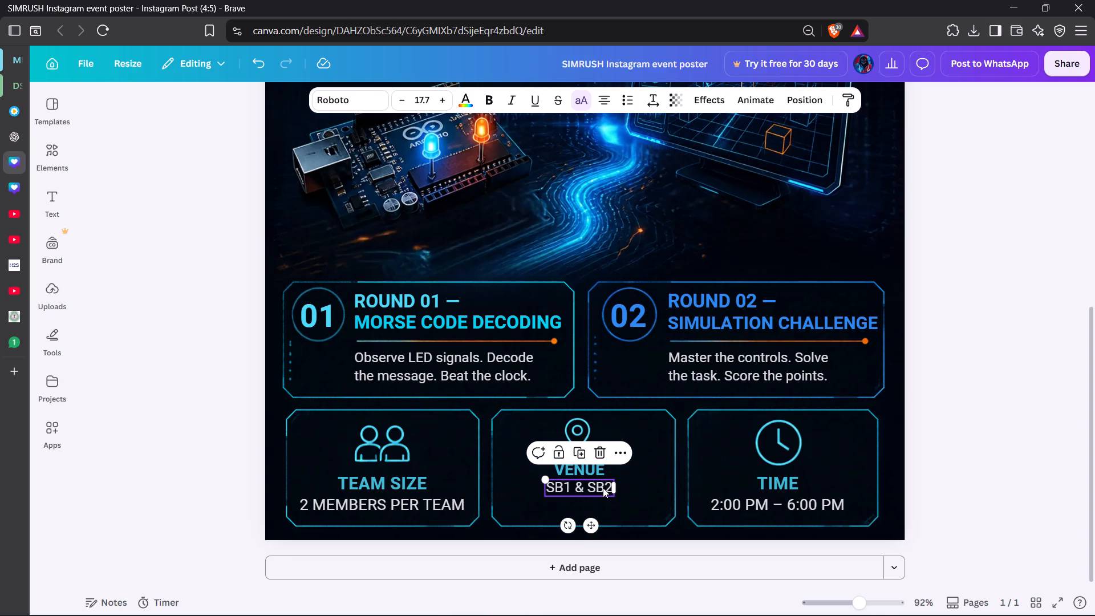
key(ctrl+v)
drag(600, 499, 593, 508)
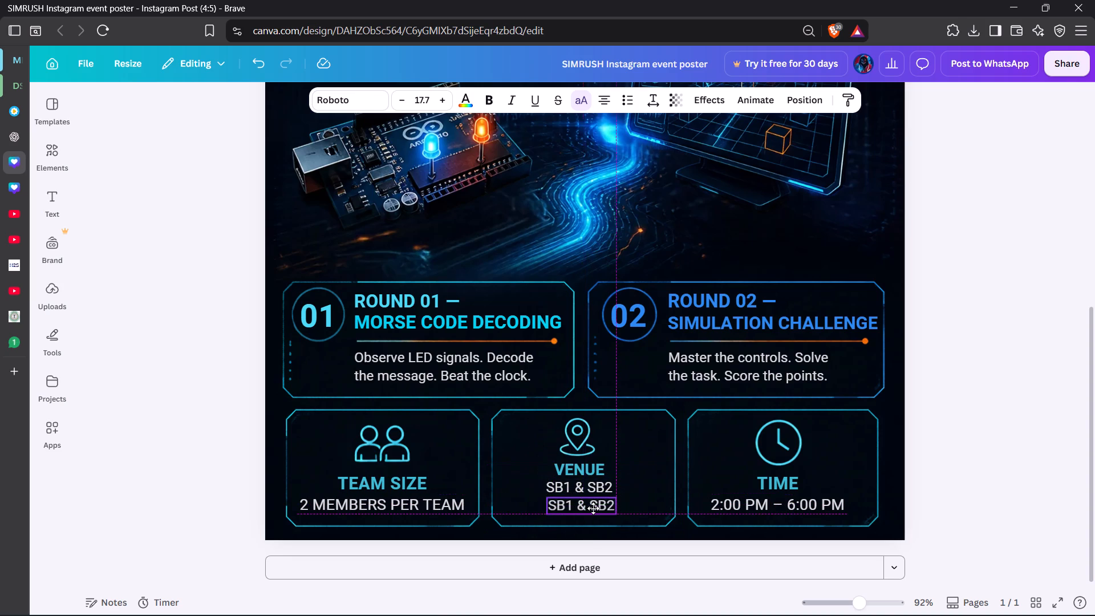
drag(593, 508, 593, 509)
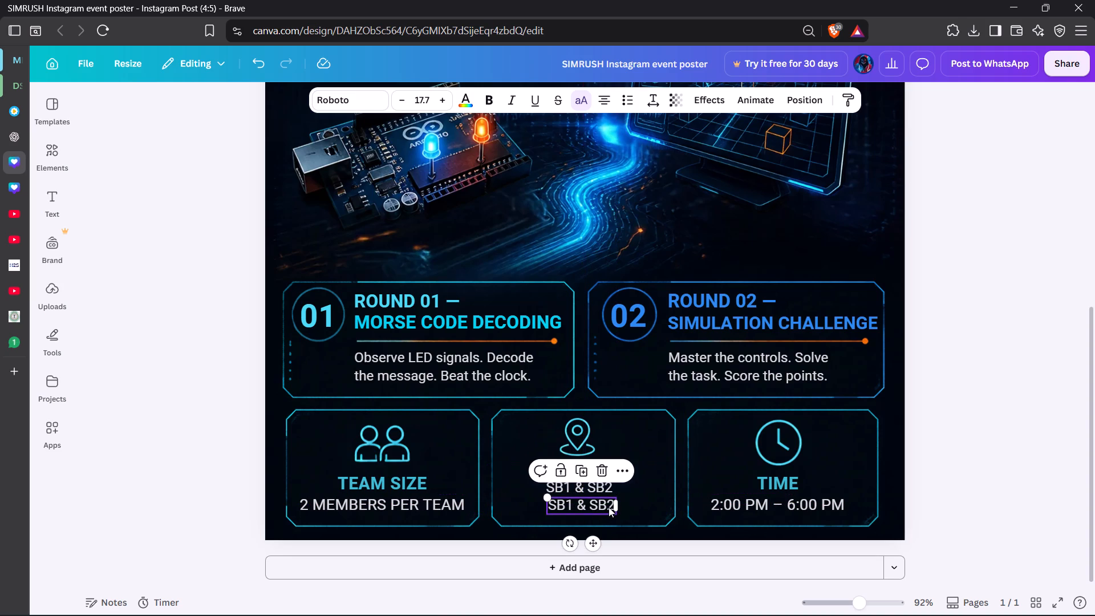
double_click(610, 505)
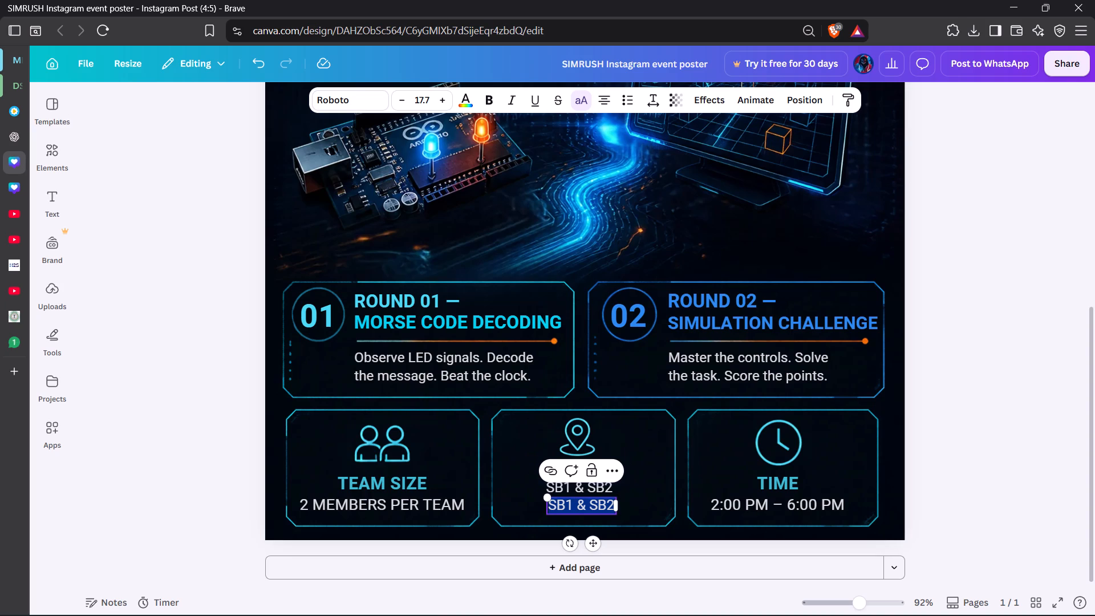
text(31 October)
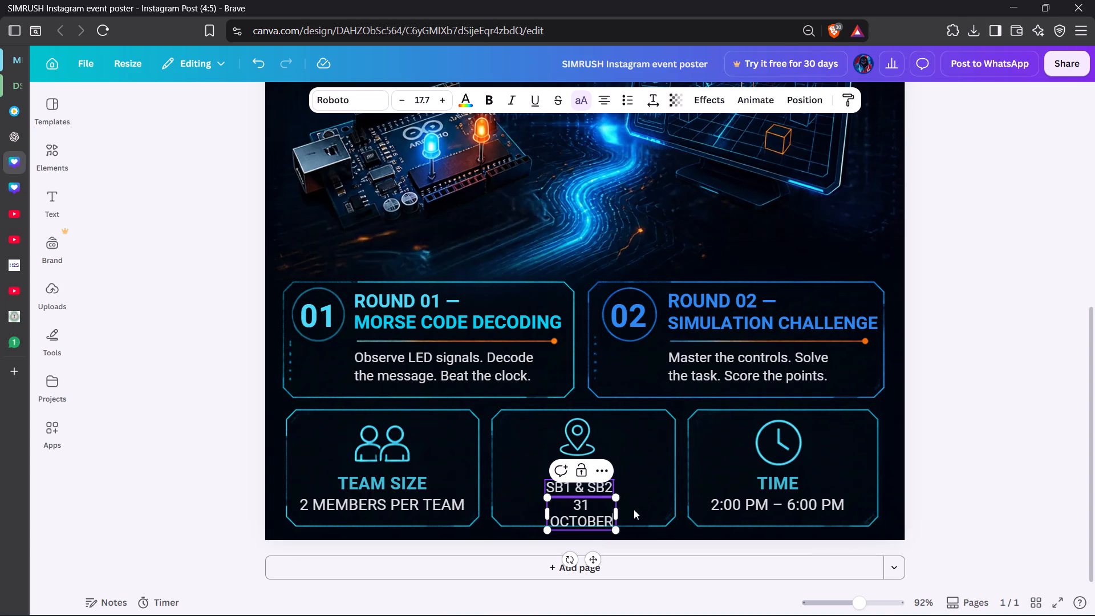
drag(618, 515, 638, 516)
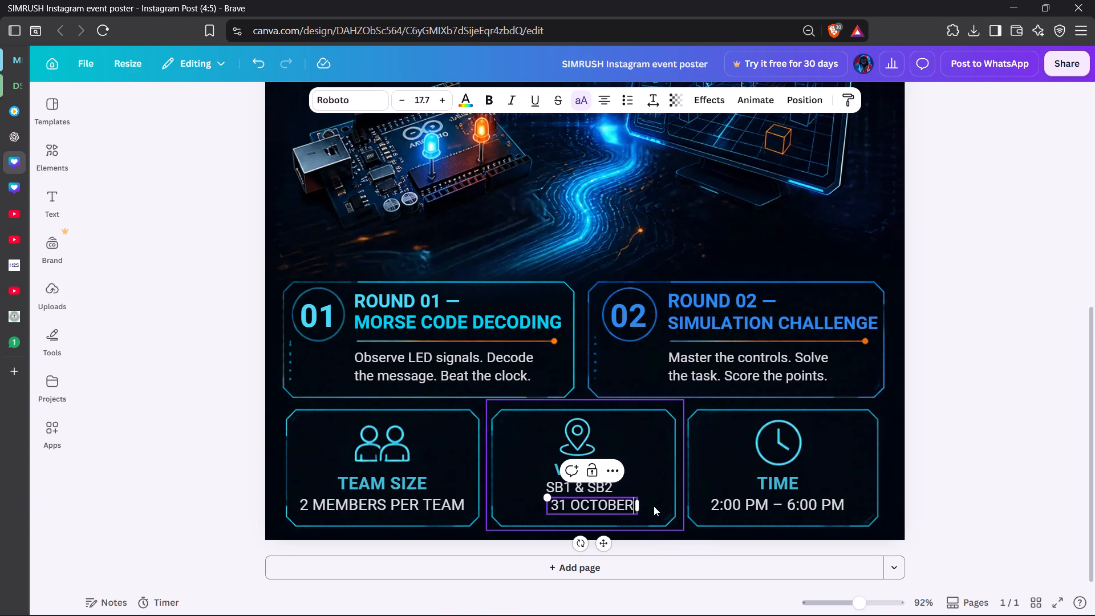
Shift the 31 October line slightly left beneath the SB1 & SB2 line in the VENUE box.
click(645, 497)
click(650, 479)
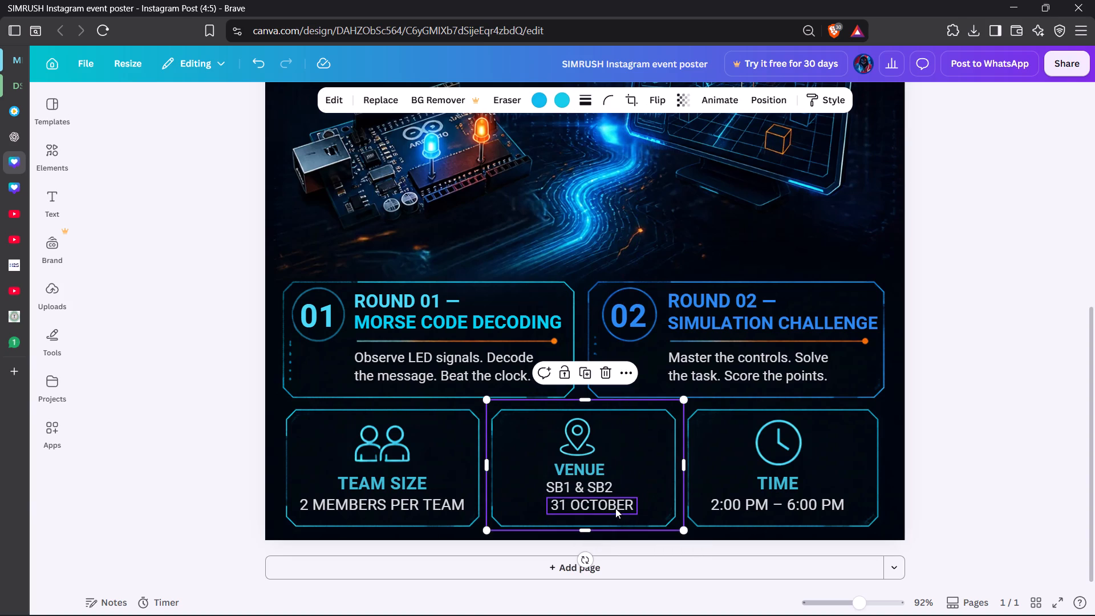
click(603, 506)
drag(603, 506, 597, 506)
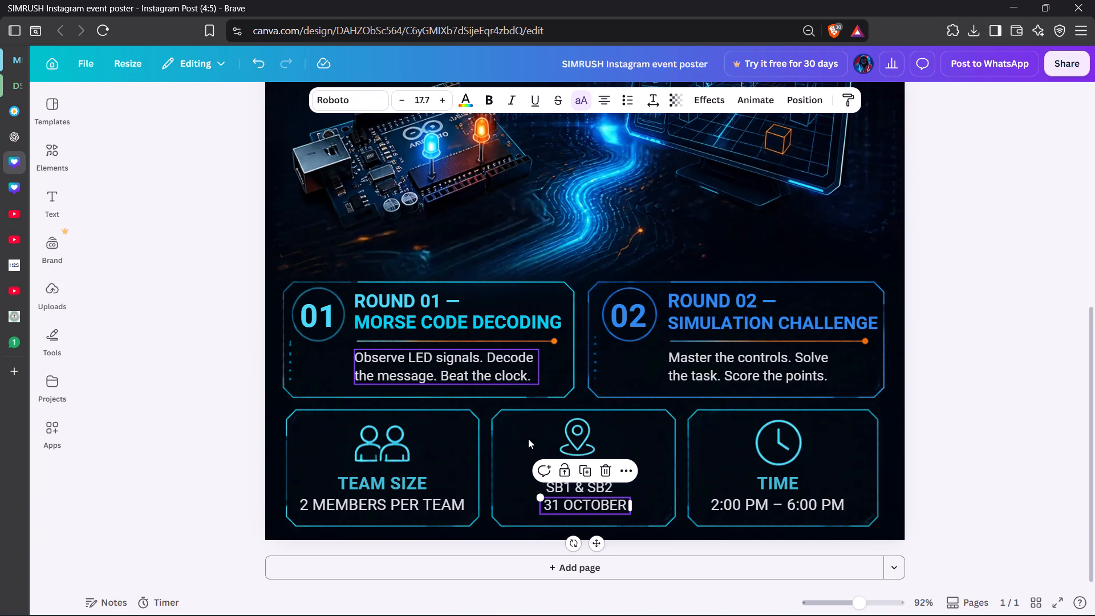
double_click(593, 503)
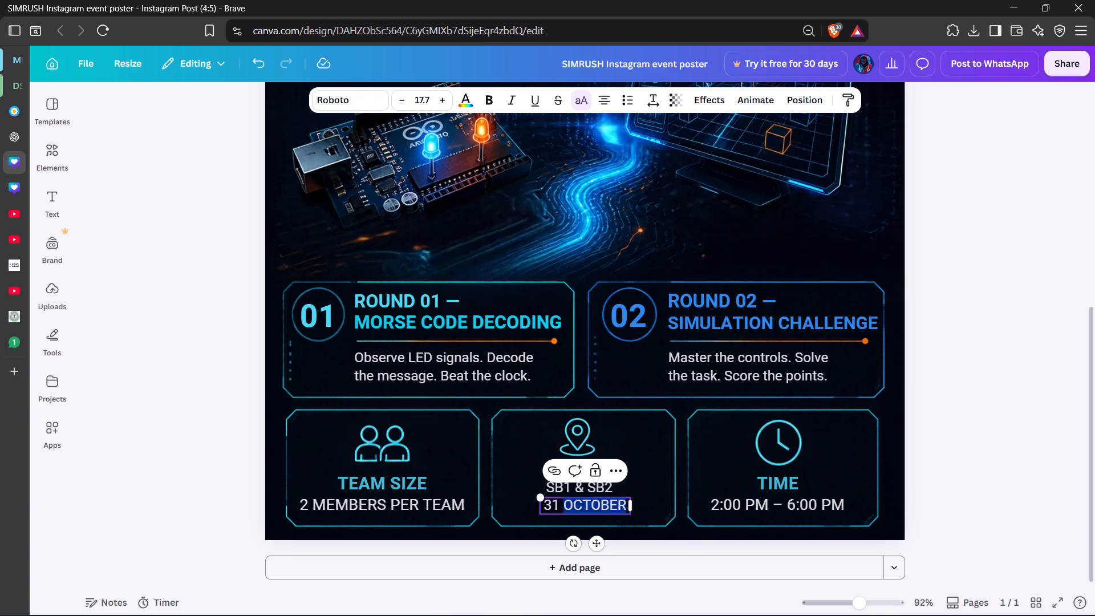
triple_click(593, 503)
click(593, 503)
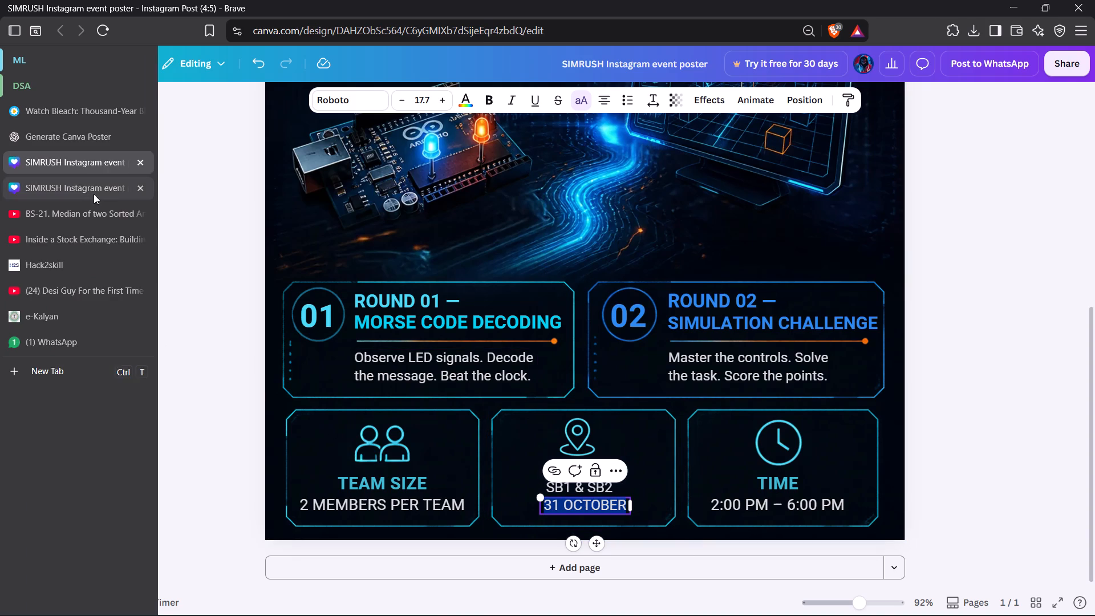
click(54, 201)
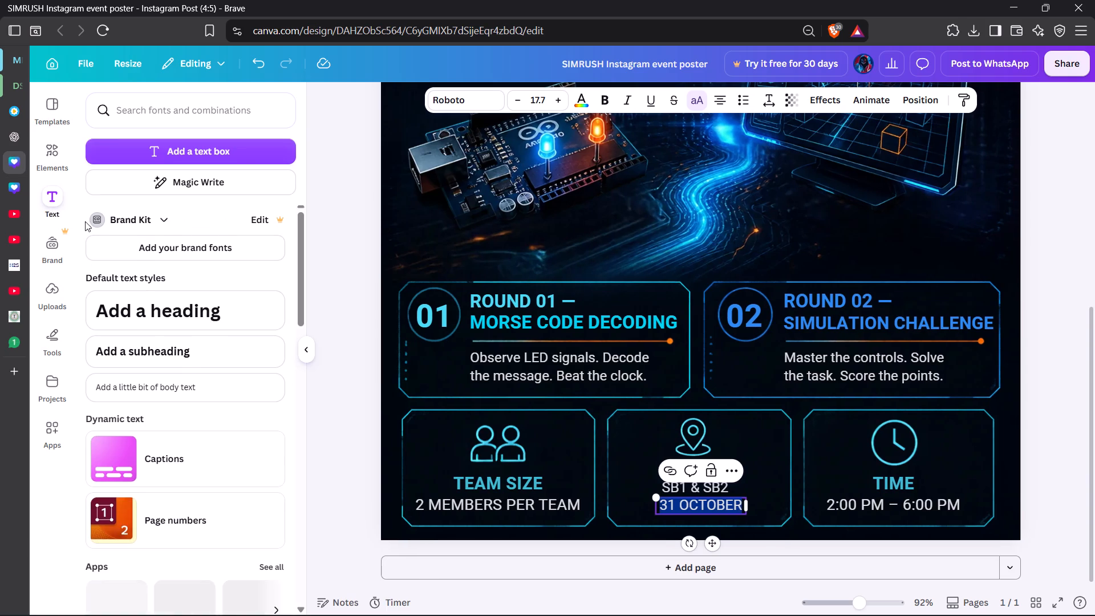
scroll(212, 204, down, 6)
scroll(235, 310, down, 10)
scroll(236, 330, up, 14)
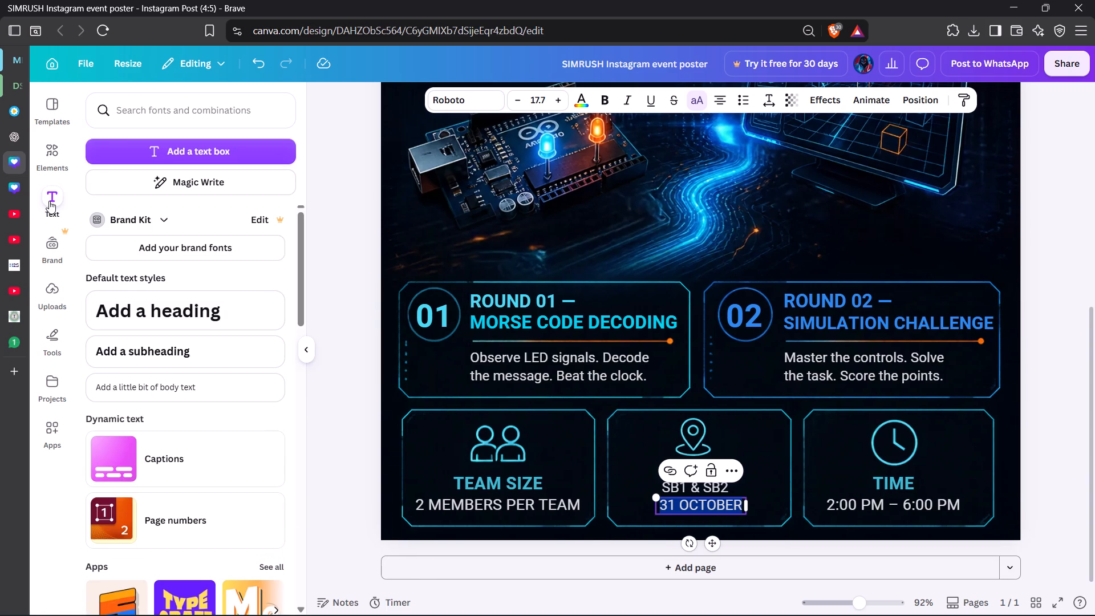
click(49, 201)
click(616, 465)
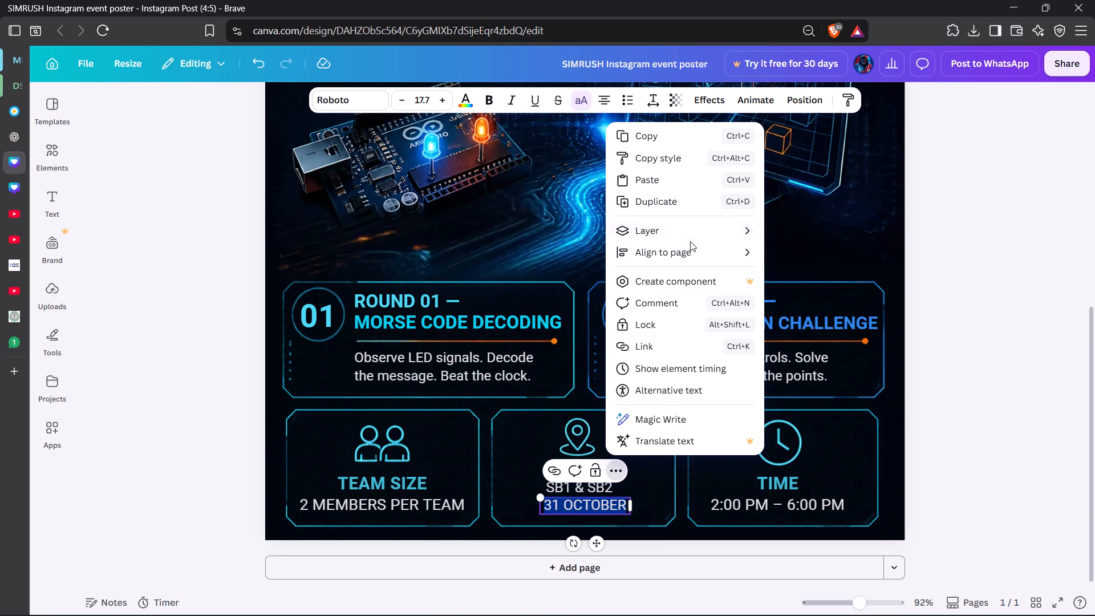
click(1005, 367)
Widen the 31 October text box slightly and nudge it left to center the date under the venue text.
click(606, 502)
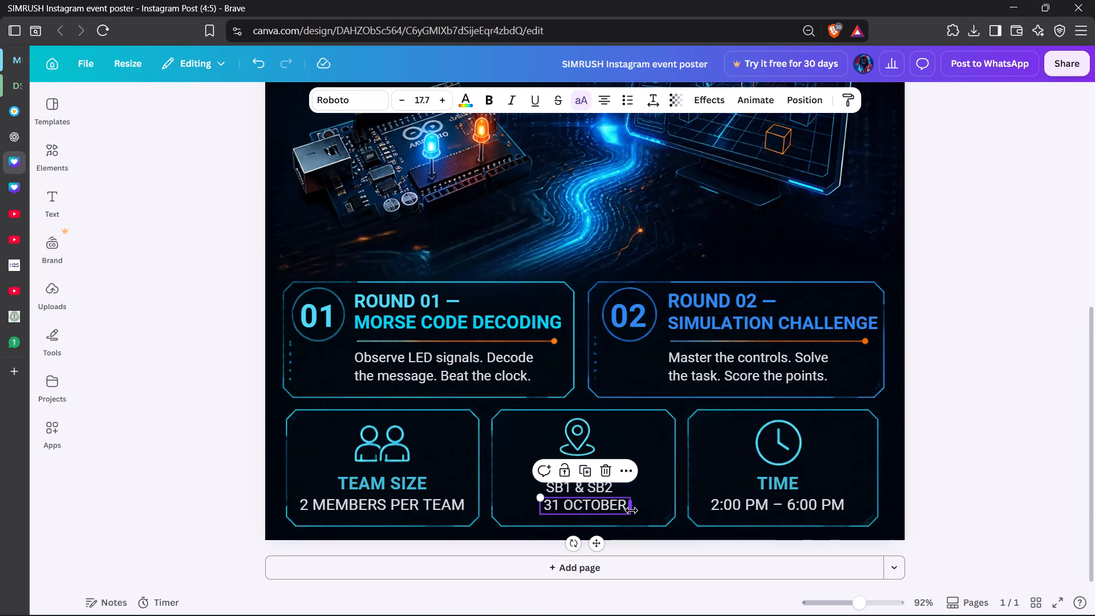
drag(631, 510, 638, 510)
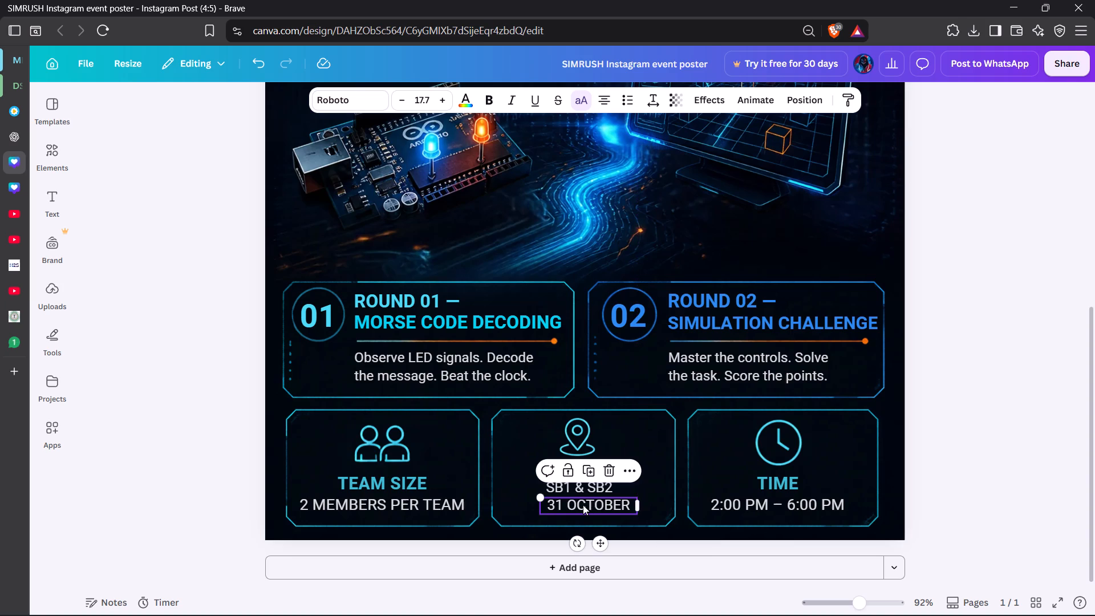
drag(581, 505, 575, 505)
click(597, 542)
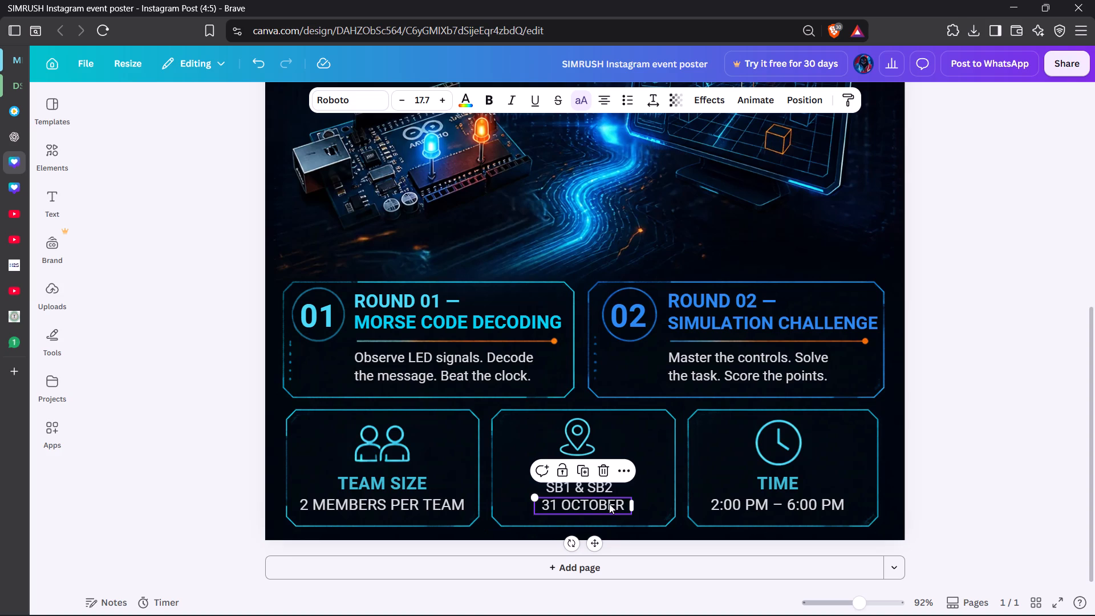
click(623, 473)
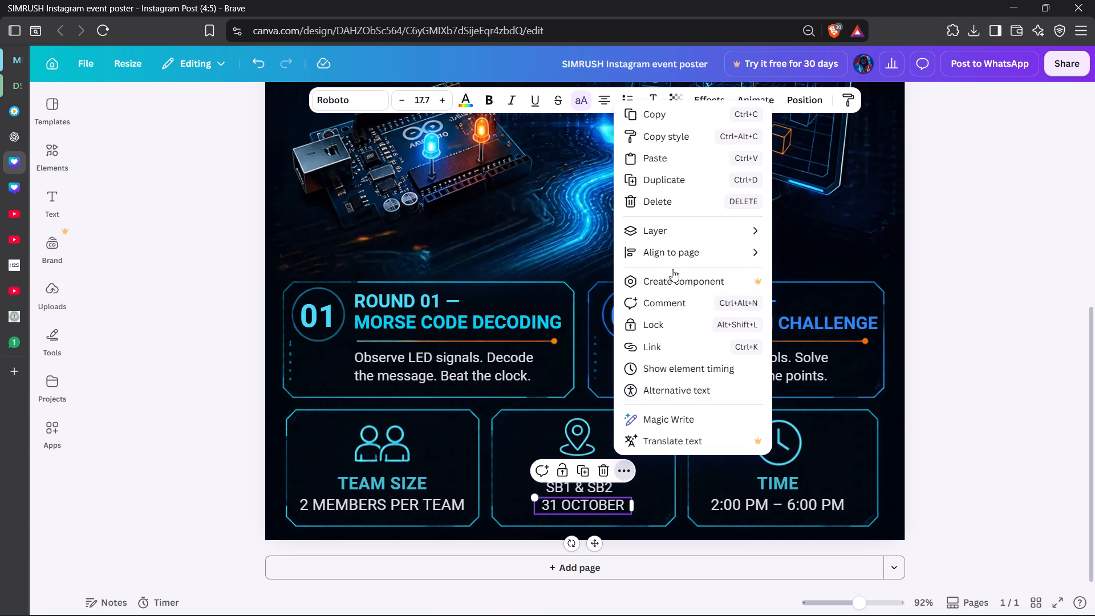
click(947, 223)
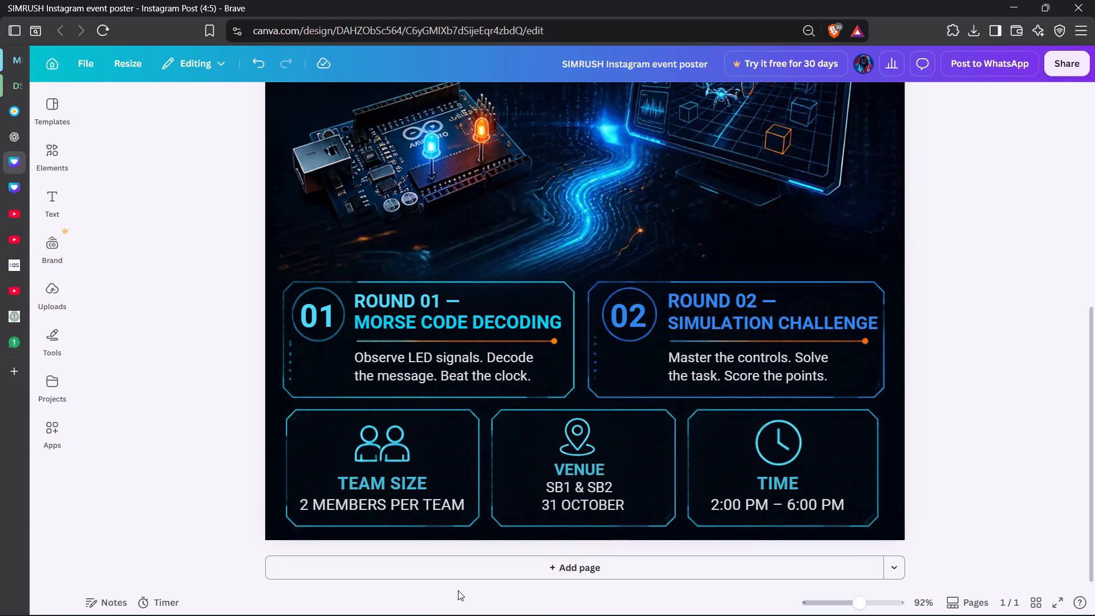
Enlarge the 31 October line in the VENUE box to font size 20.7, keeping it on one line.
click(583, 505)
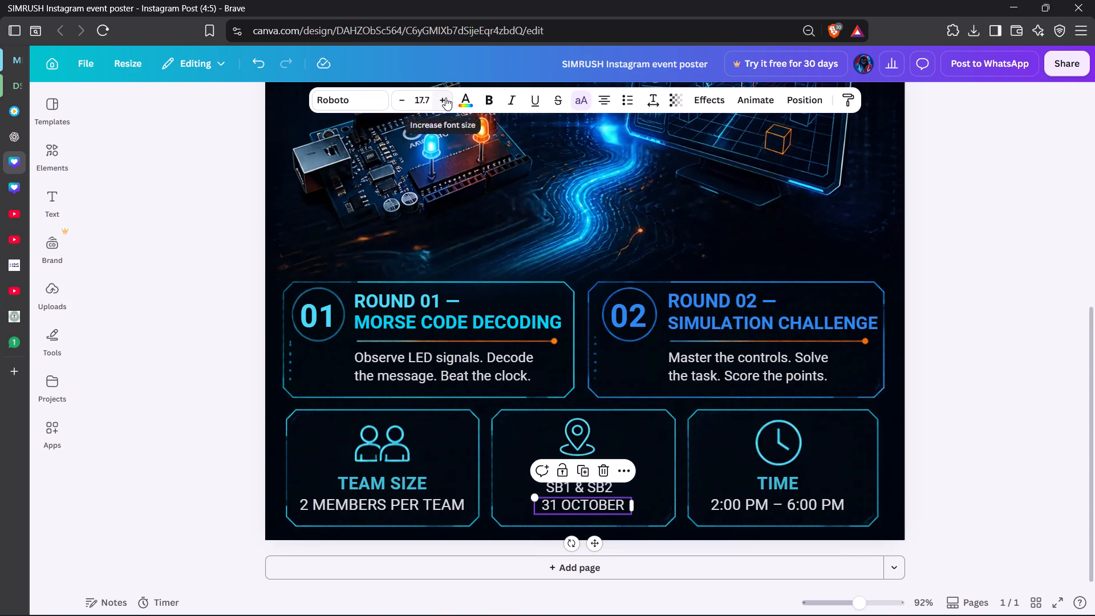
triple_click(445, 98)
click(445, 98)
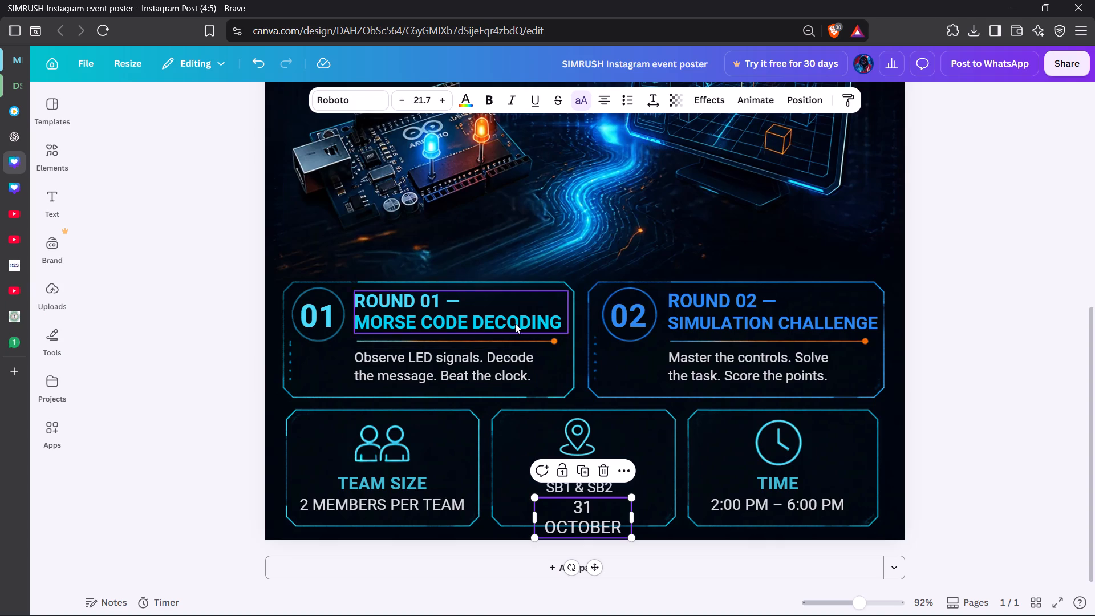
click(404, 100)
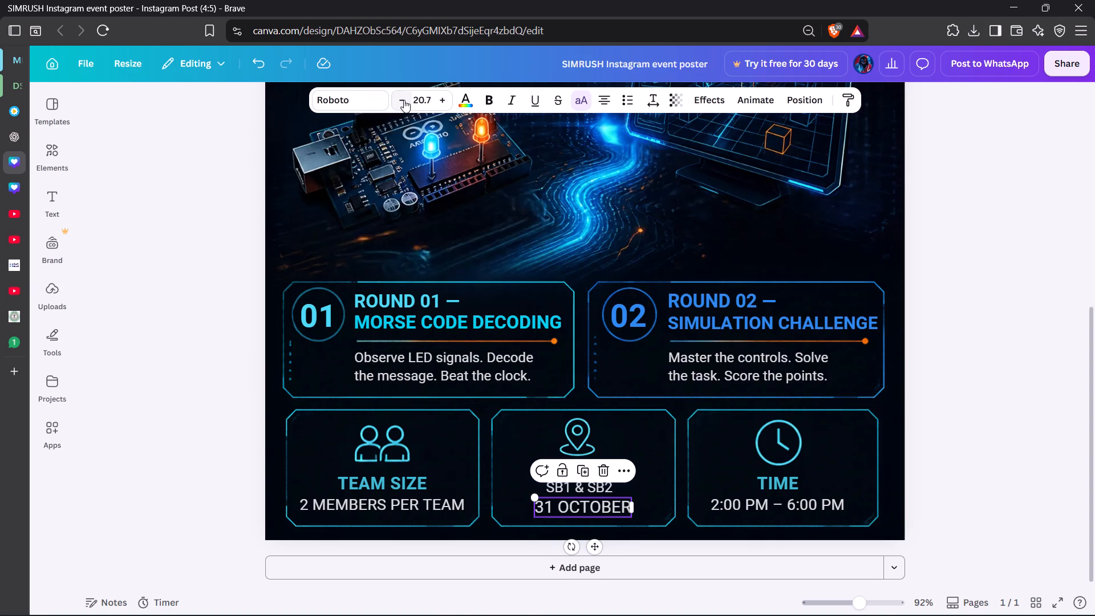
click(954, 273)
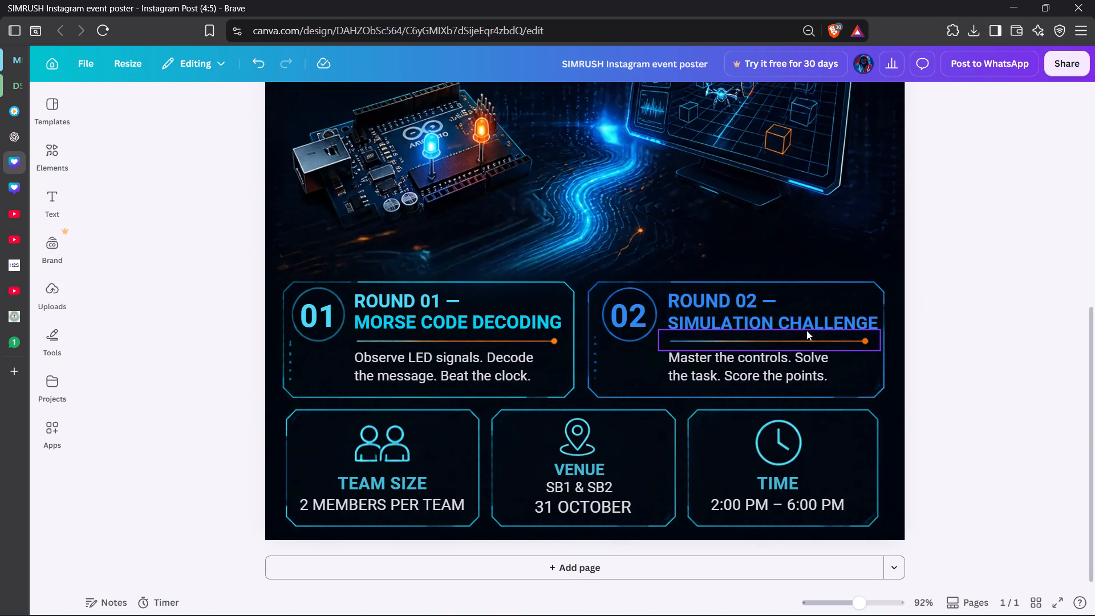
Look over the poster from the header to the bottom row, checking the date line against the neighbouring boxes.
scroll(784, 345, down, 4)
ctrl+scroll(923, 318, down, 2)
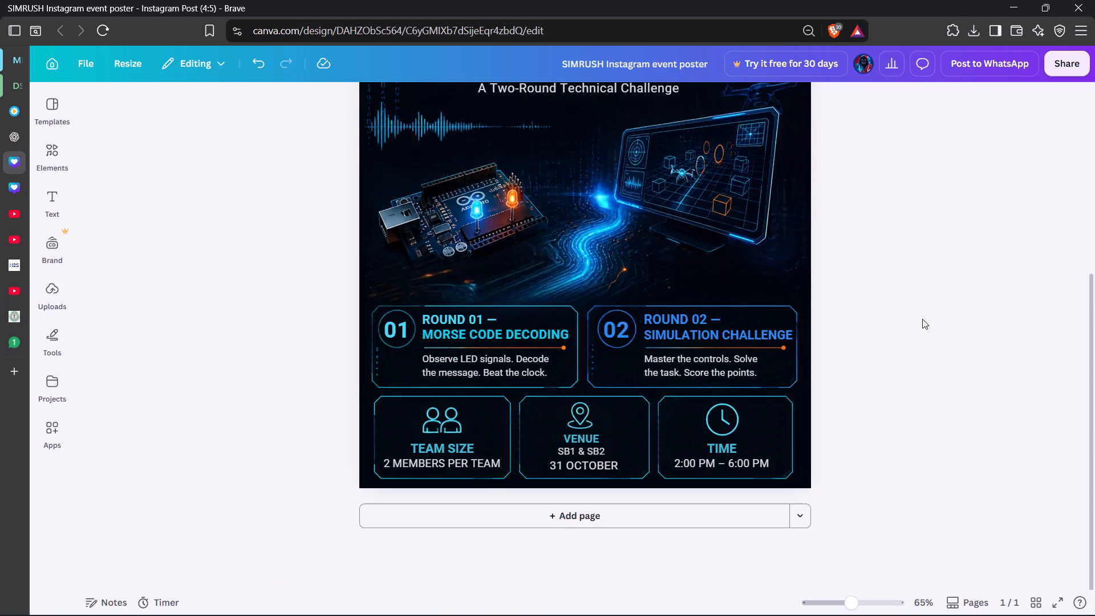
scroll(889, 327, up, 3)
scroll(878, 328, down, 3)
scroll(640, 443, up, 2)
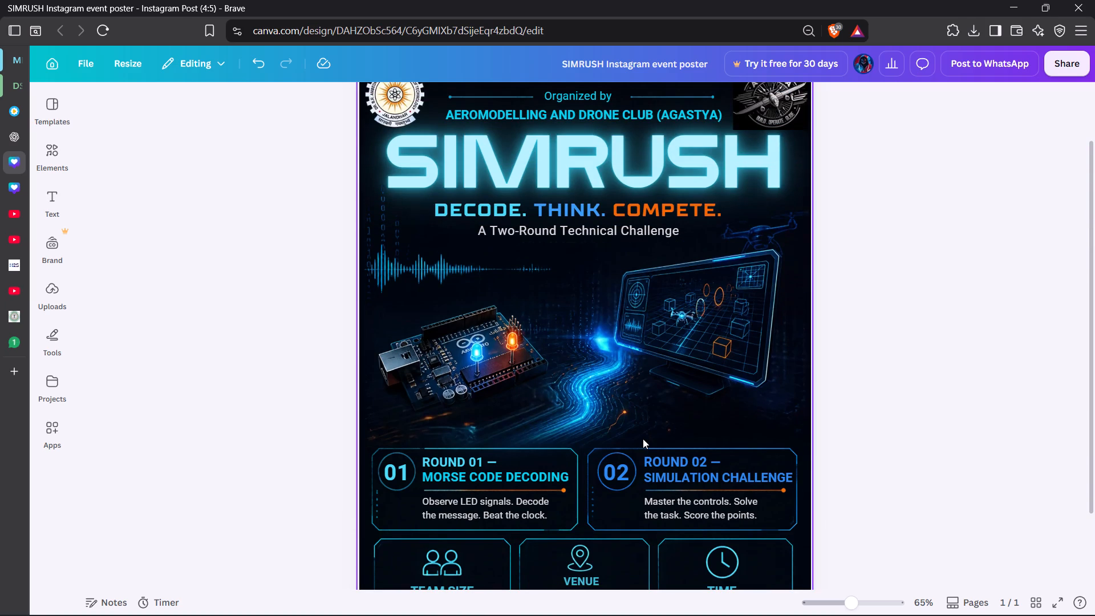
scroll(643, 439, down, 2)
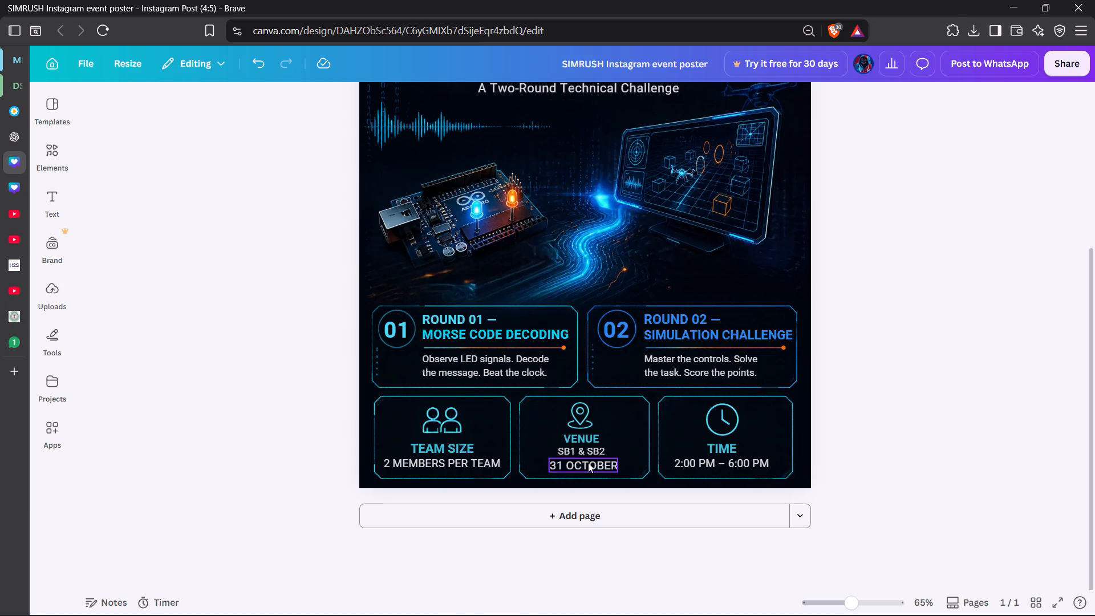
click(927, 362)
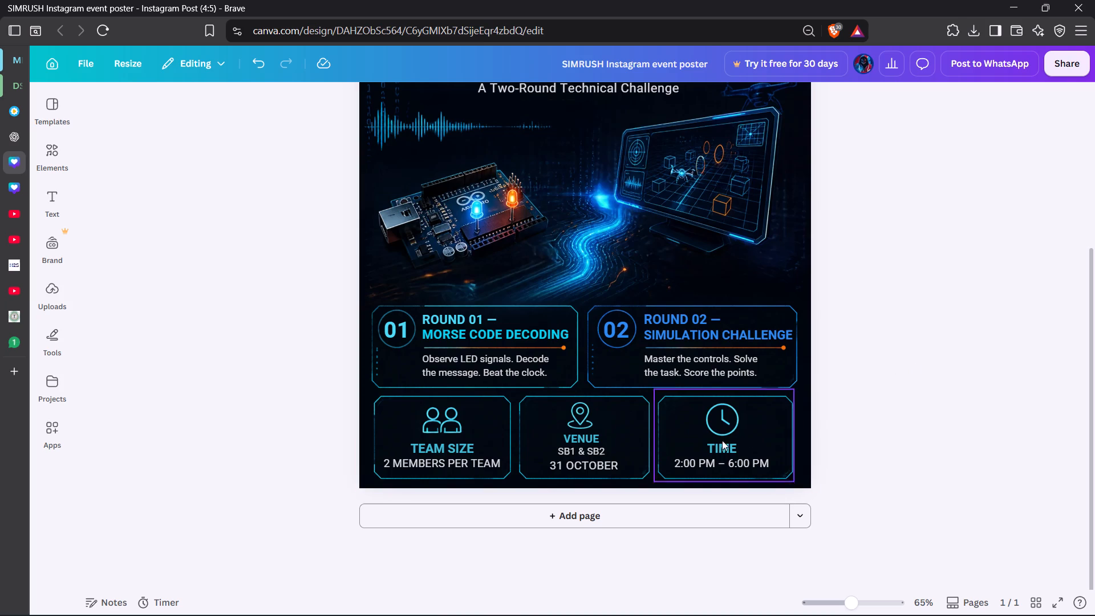
Extend the VENUE heading to read VENUE & DATE and widen its text box so it fits on one line.
double_click(598, 441)
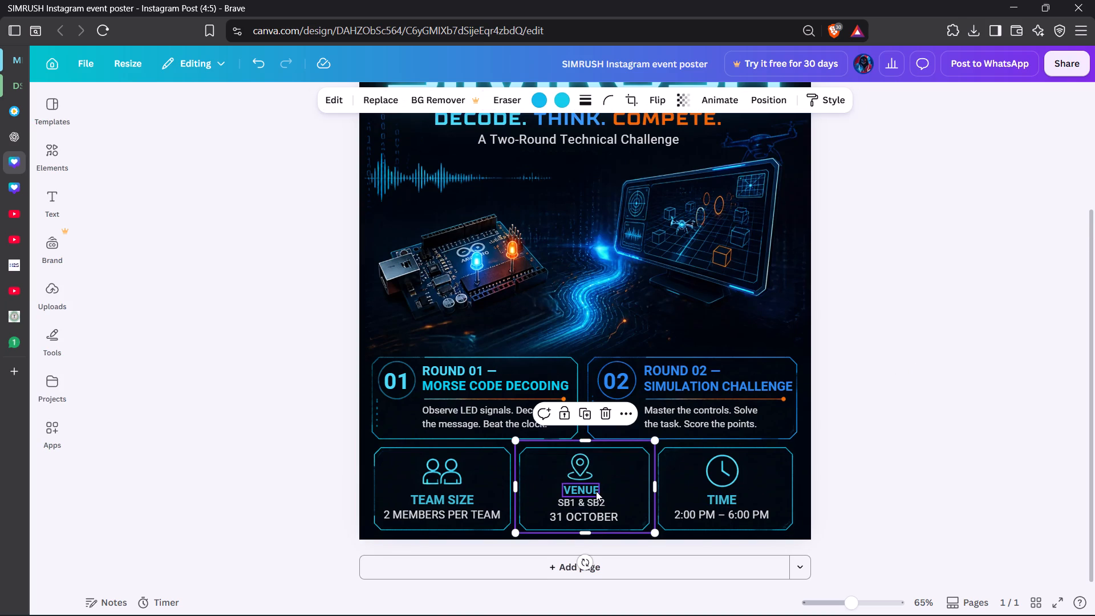
double_click(596, 491)
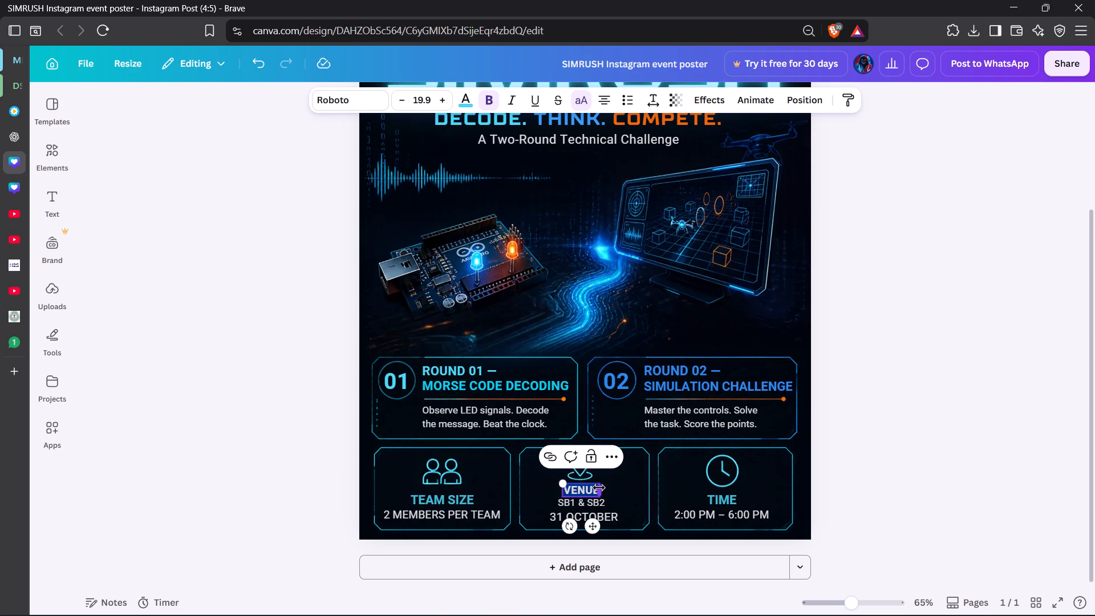
click(594, 491)
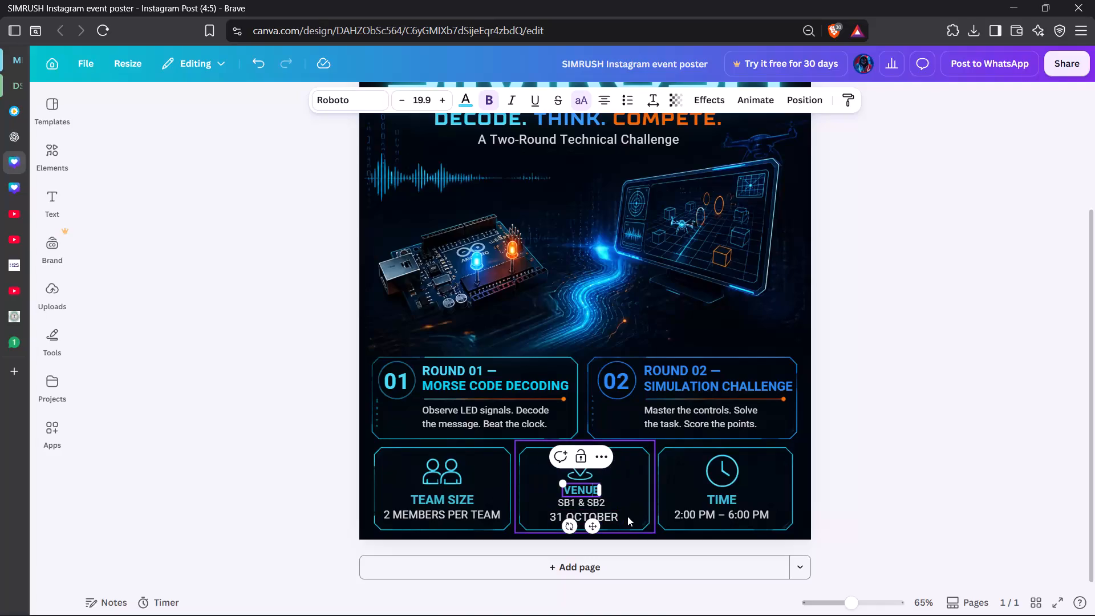
key(Right)
key(space)
key(a)
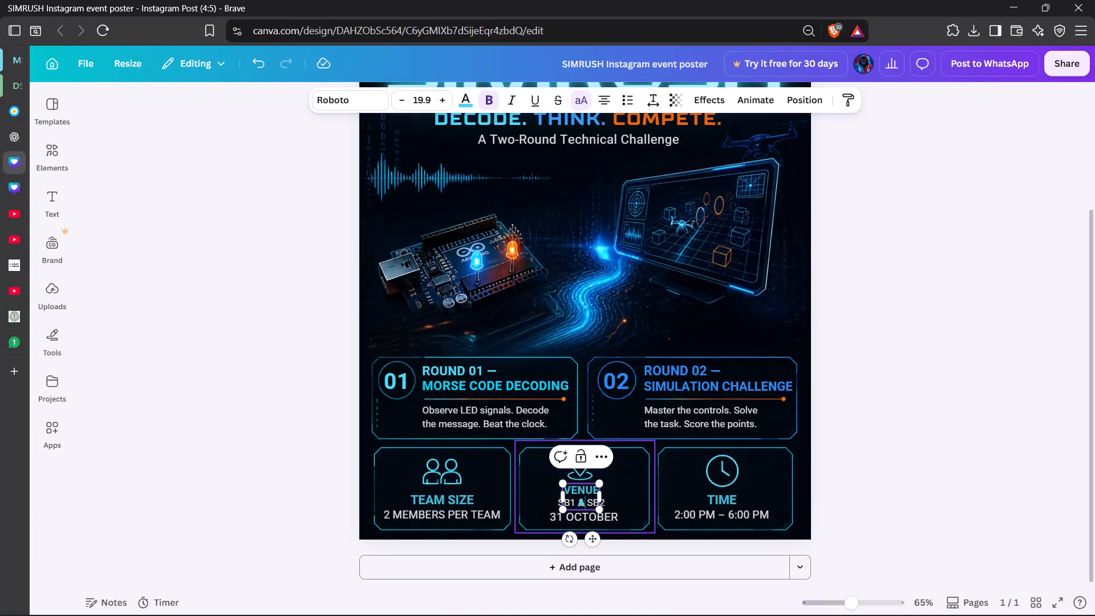
key(BackSpace)
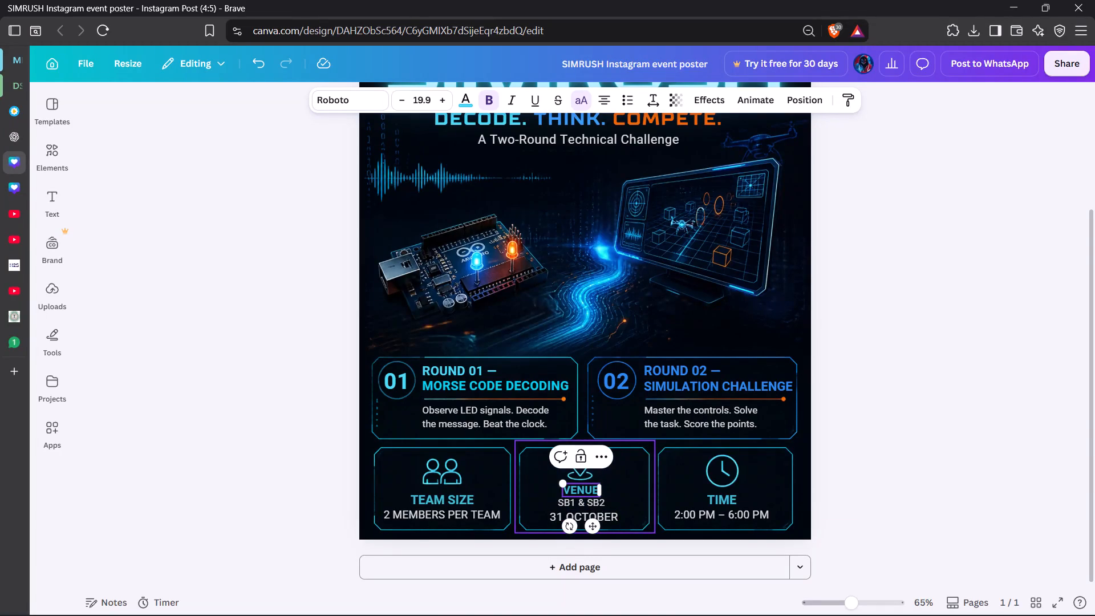
text(&)
key(space)
text(date)
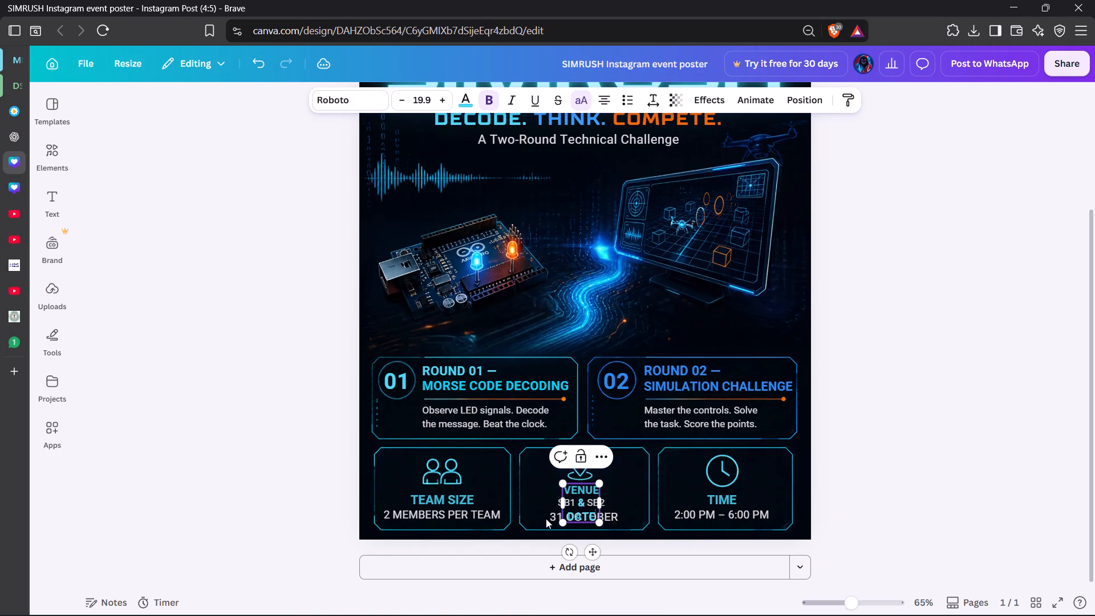
drag(600, 504, 646, 496)
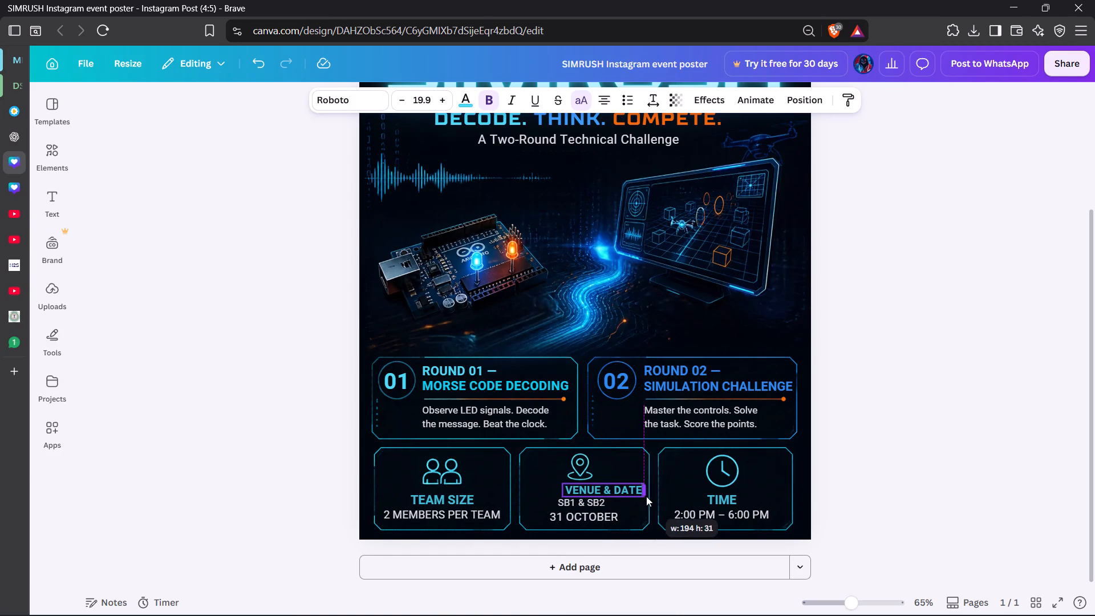
drag(646, 496, 651, 496)
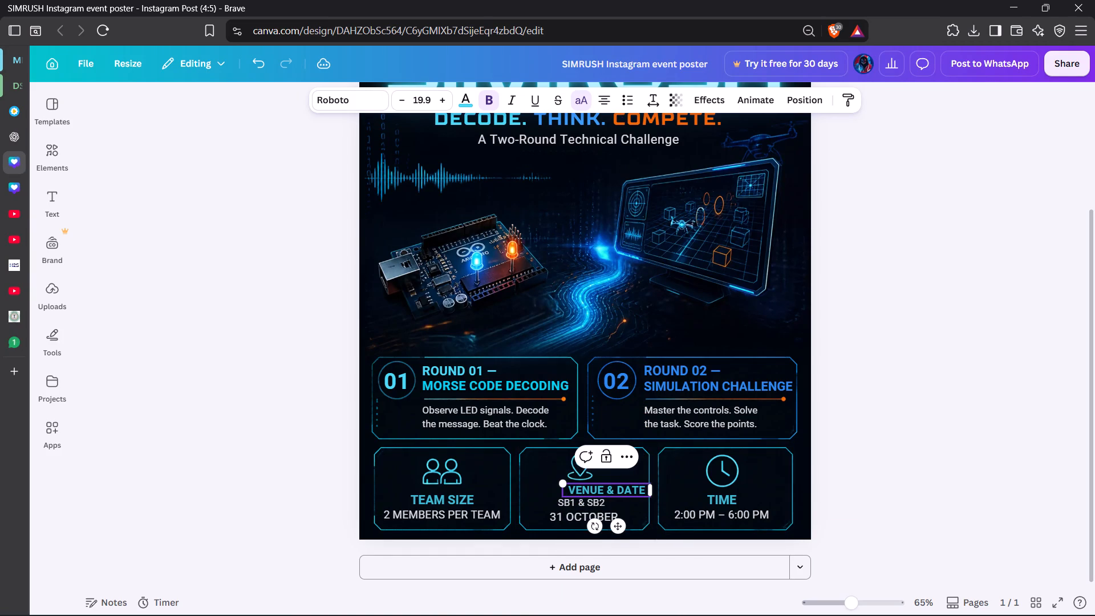
click(875, 435)
Move the VENUE & DATE heading left and fine-tune it so it sits centered in its box above SB1 & SB2.
click(602, 491)
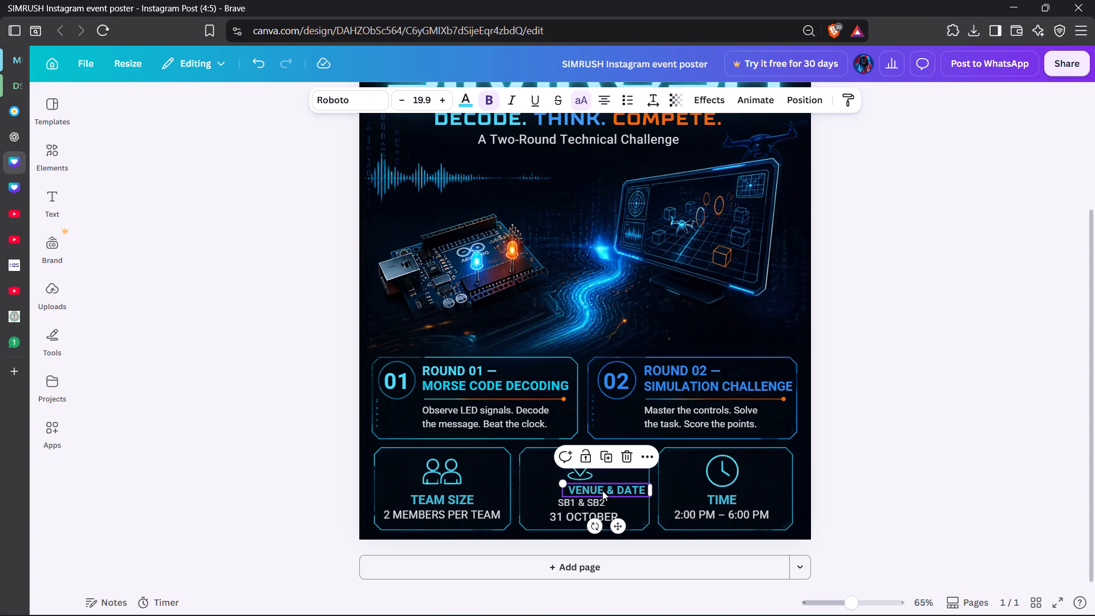
drag(602, 491, 585, 491)
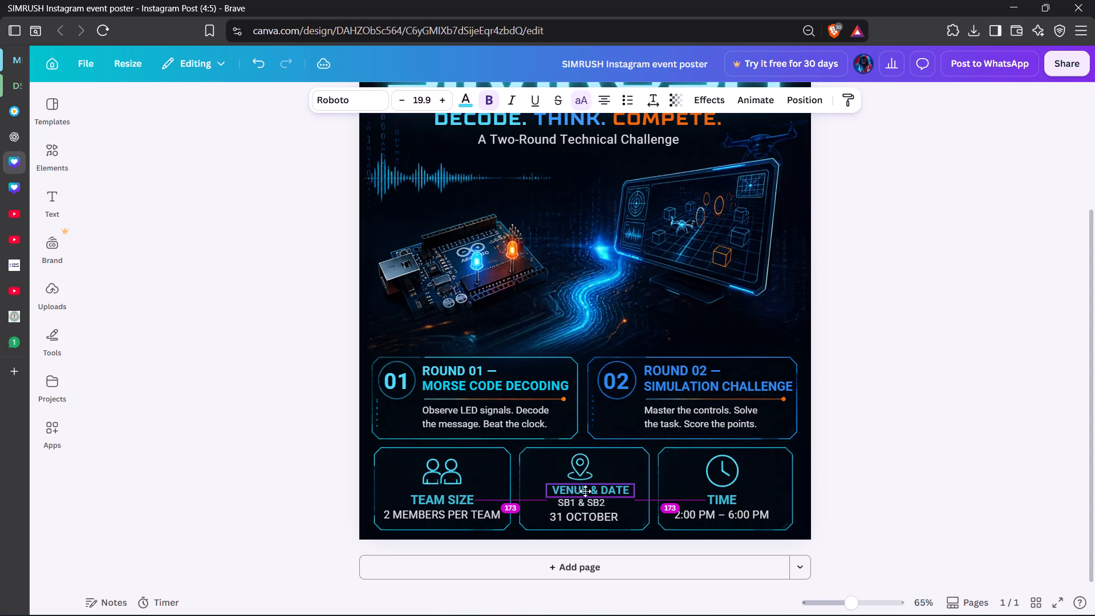
drag(585, 491, 582, 491)
click(967, 428)
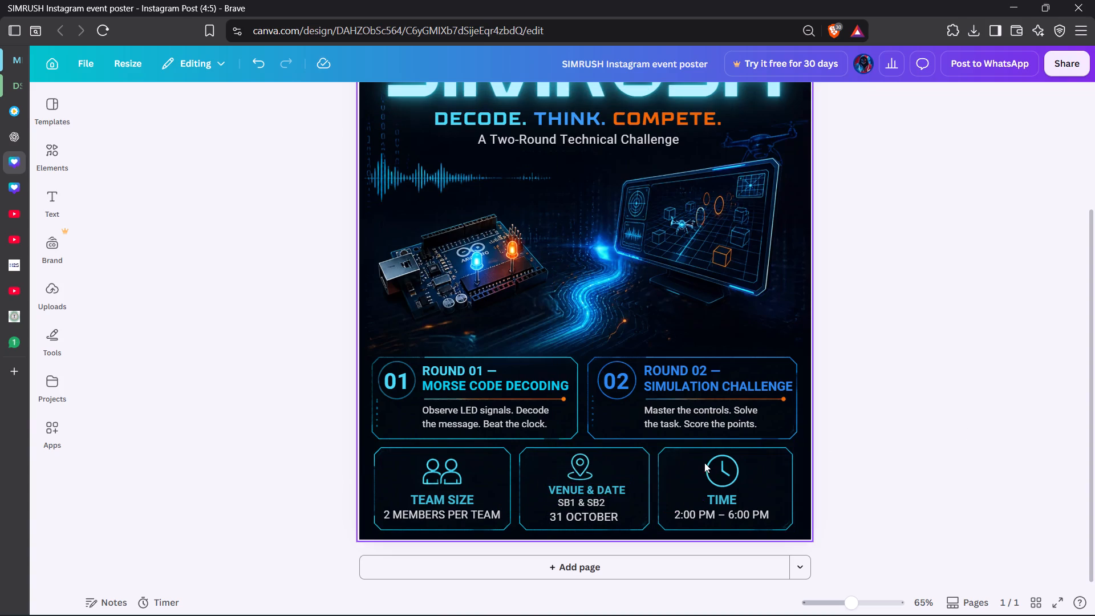
click(606, 485)
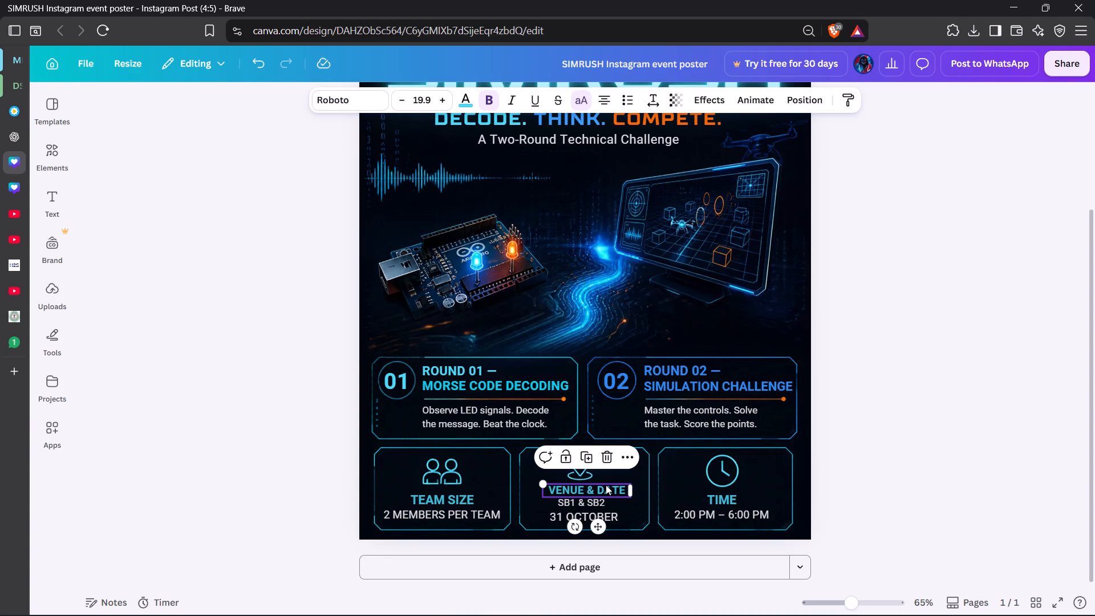
key(Left)
key(Left)
key(Left)
key(Left)
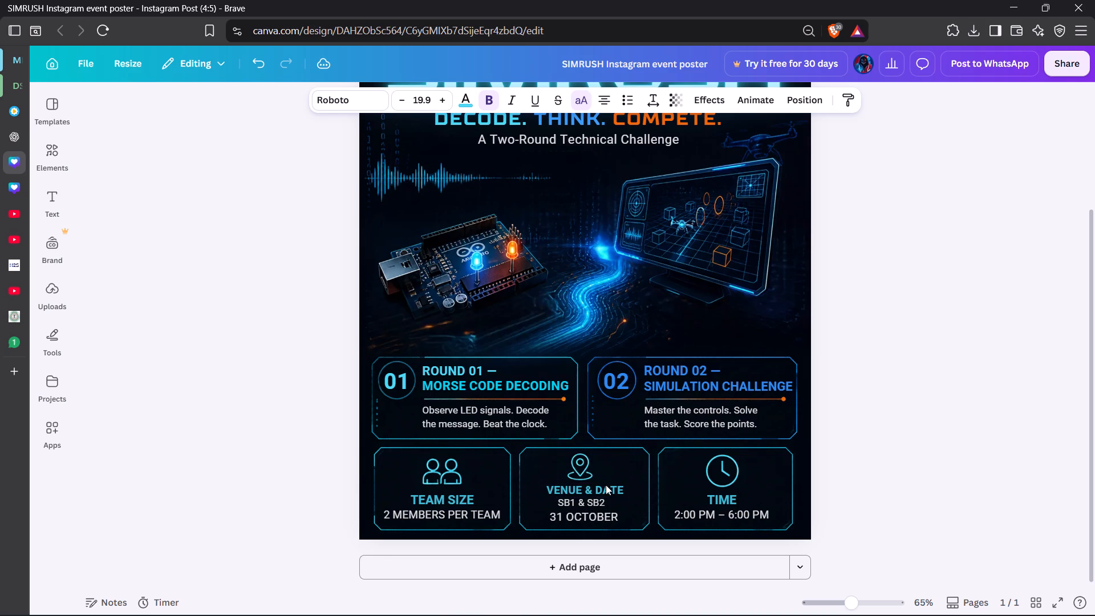
key(Right)
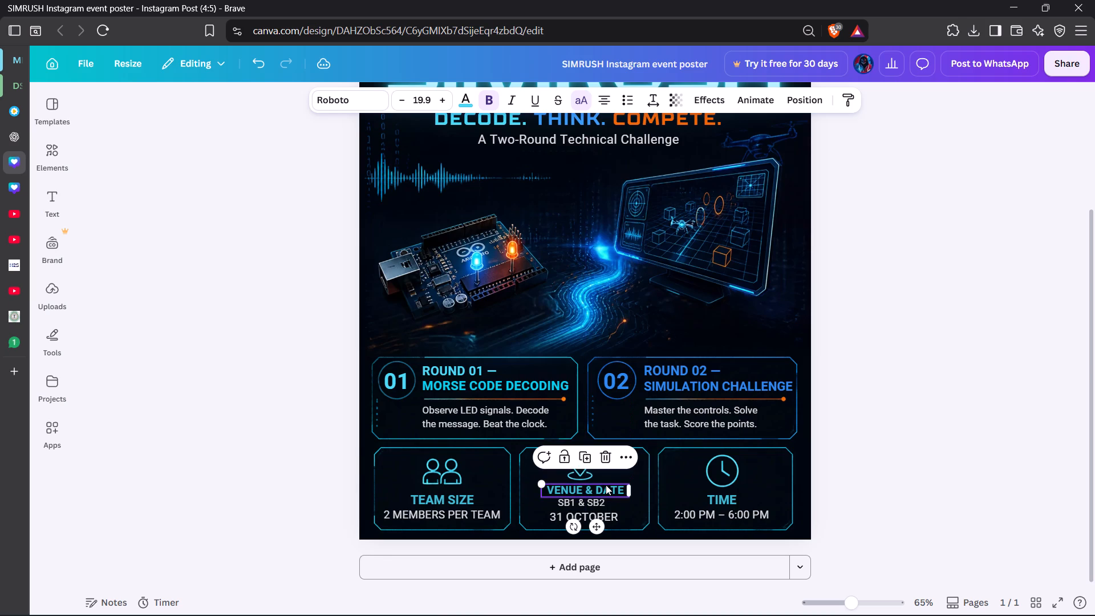
click(851, 400)
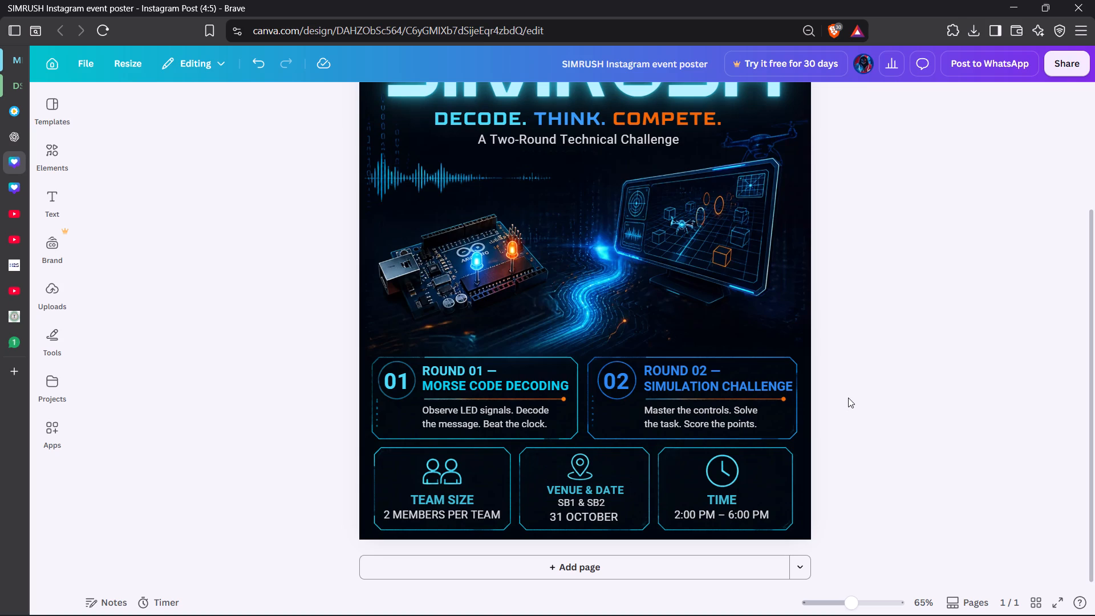
Nudge the SB1 & SB2 line slightly right to center it between the VENUE & DATE heading and 31 October.
scroll(842, 396, down, 6)
scroll(828, 383, up, 6)
scroll(788, 327, down, 5)
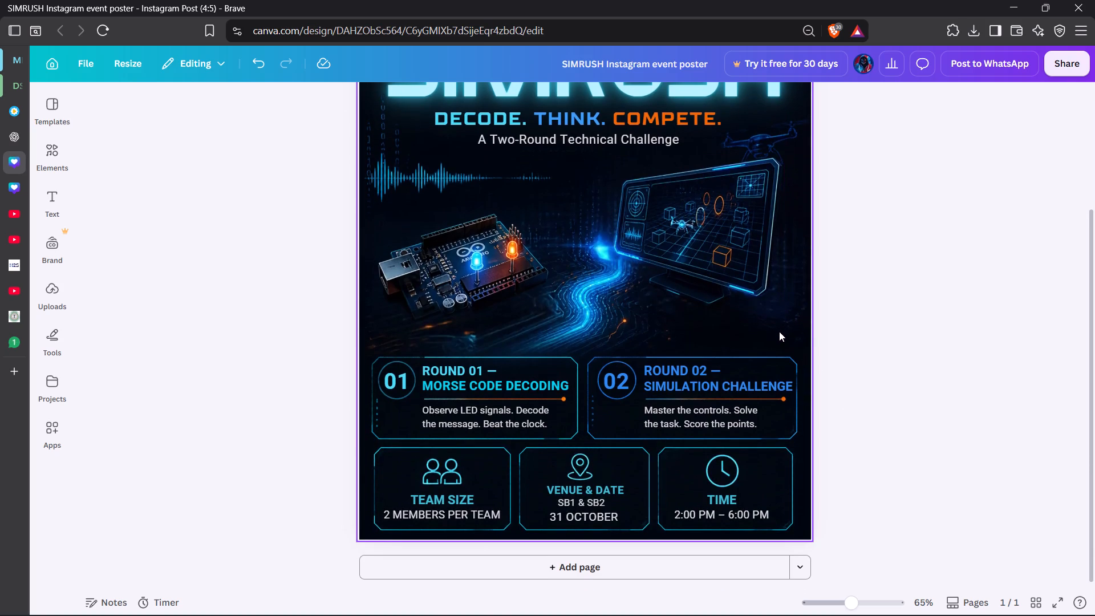
ctrl+scroll(779, 331, down, 2)
ctrl+scroll(745, 347, up, 1)
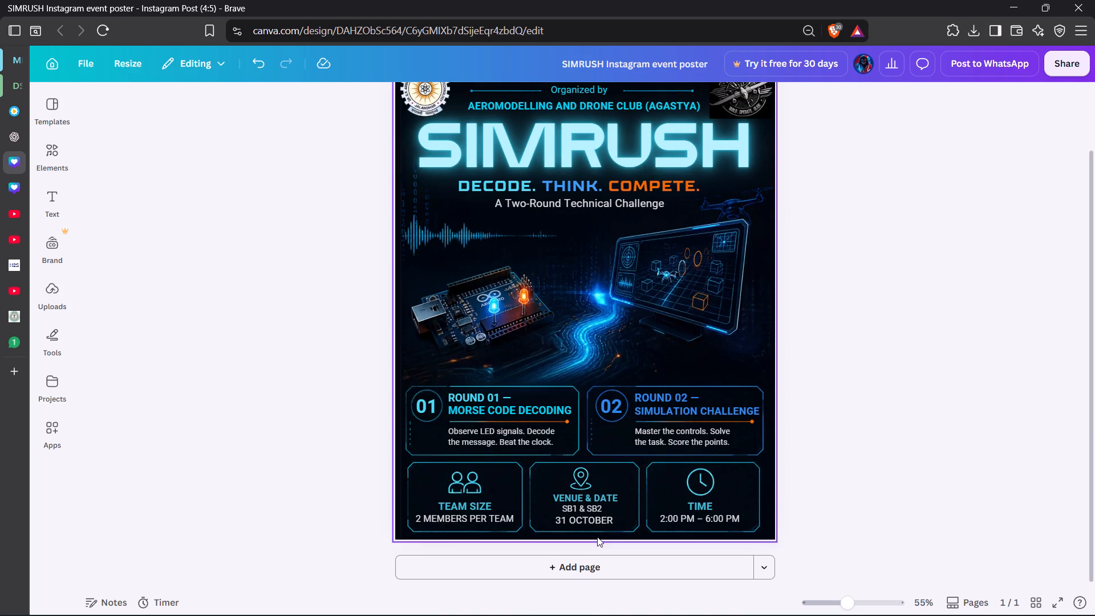
click(588, 506)
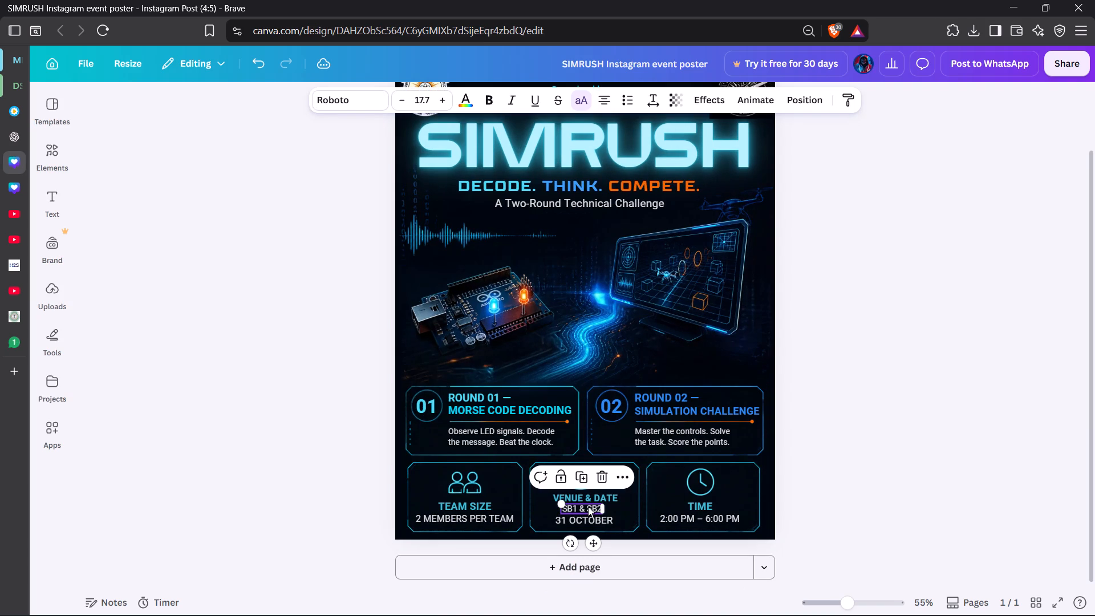
key(Right)
key(Right)
key(Right)
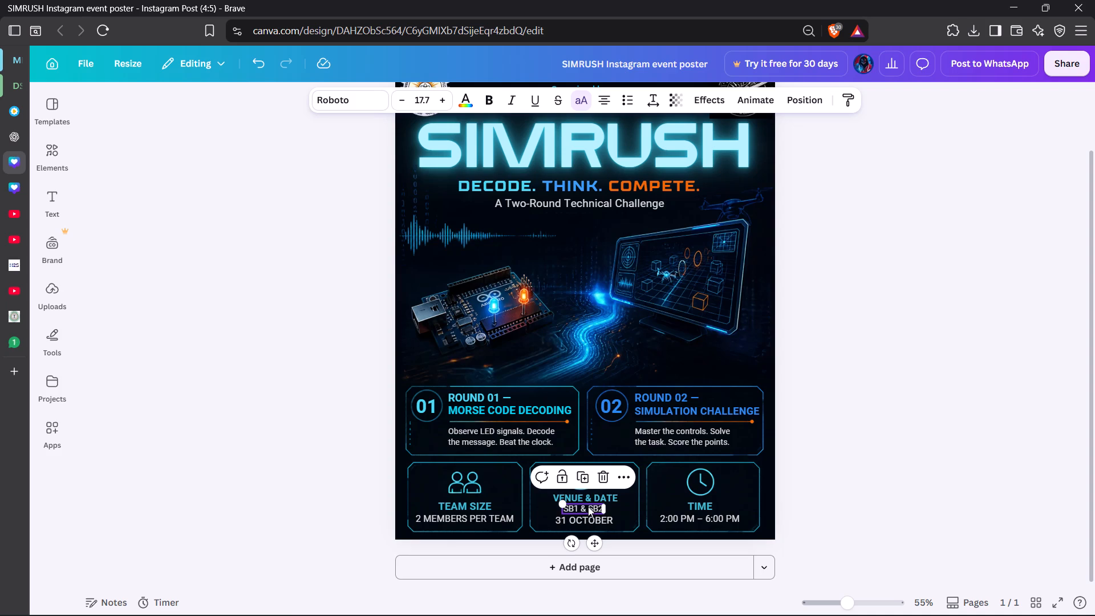
key(Right)
key(Right)
key(Right)
key(Right)
key(Left)
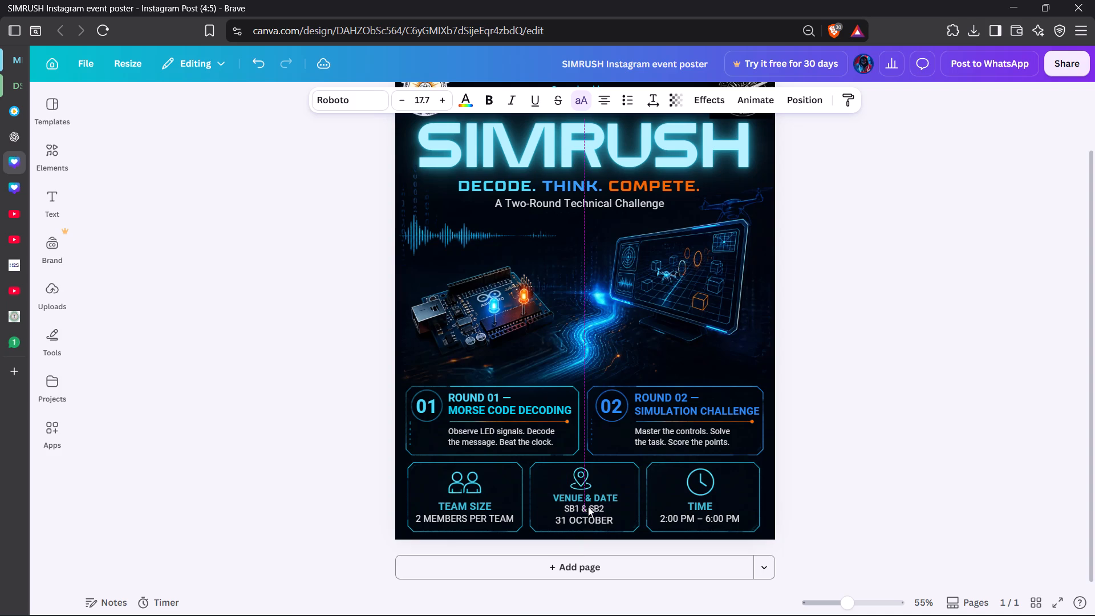
click(877, 409)
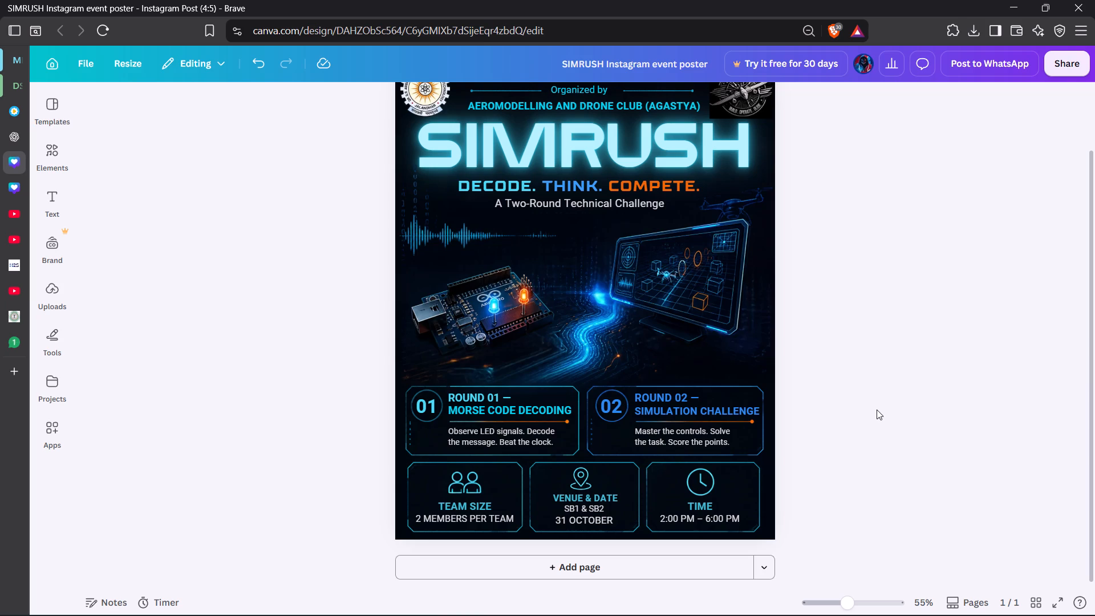
Copy the sharing link of the finished poster design.
scroll(871, 397, up, 2)
scroll(757, 341, up, 1)
scroll(747, 332, down, 5)
click(1070, 67)
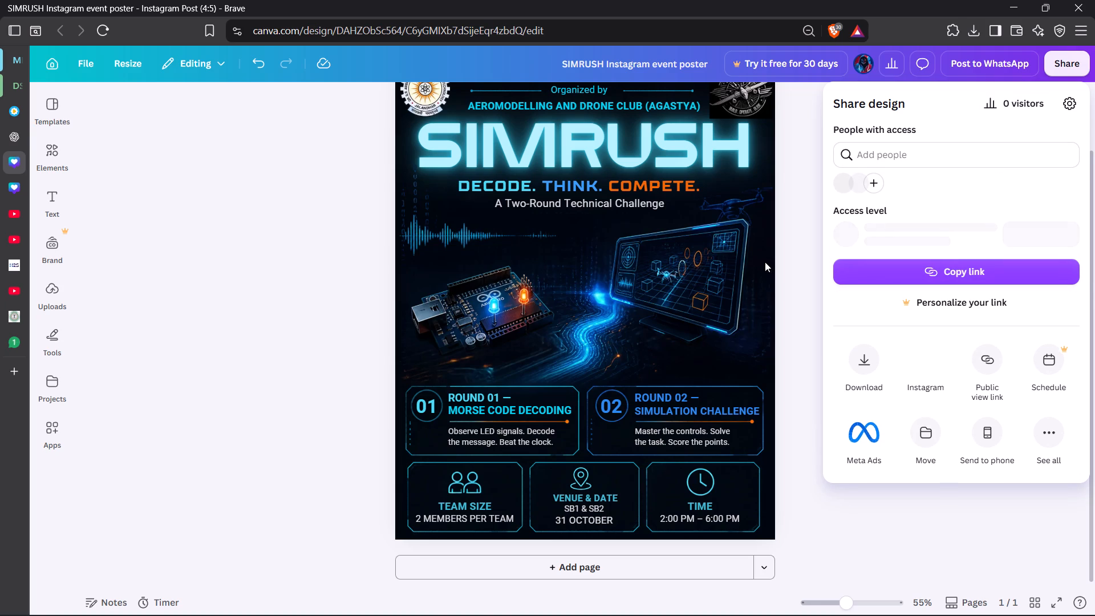
click(946, 273)
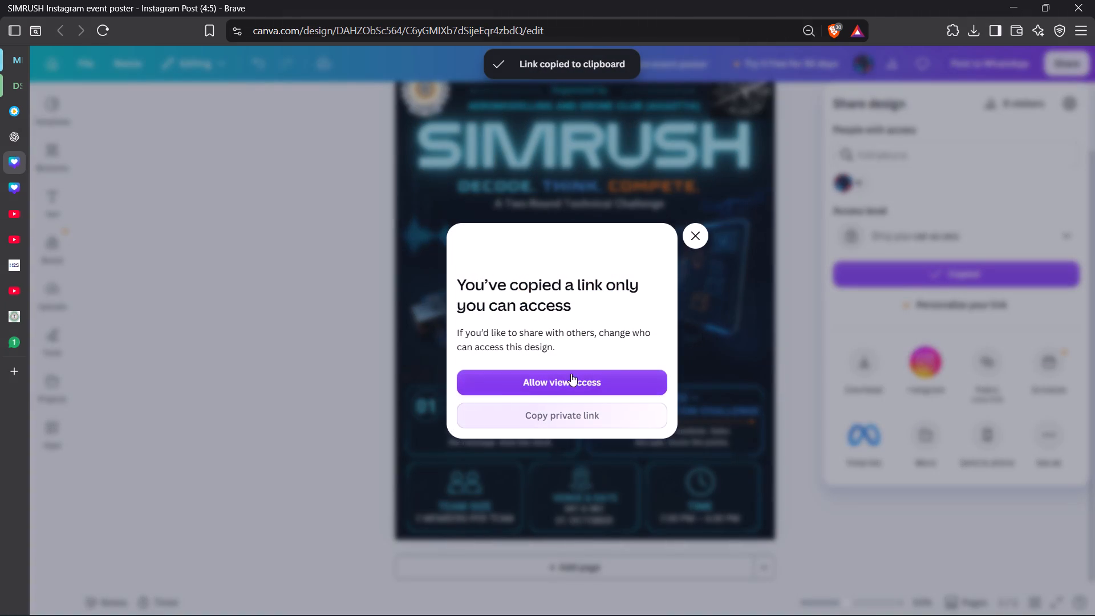